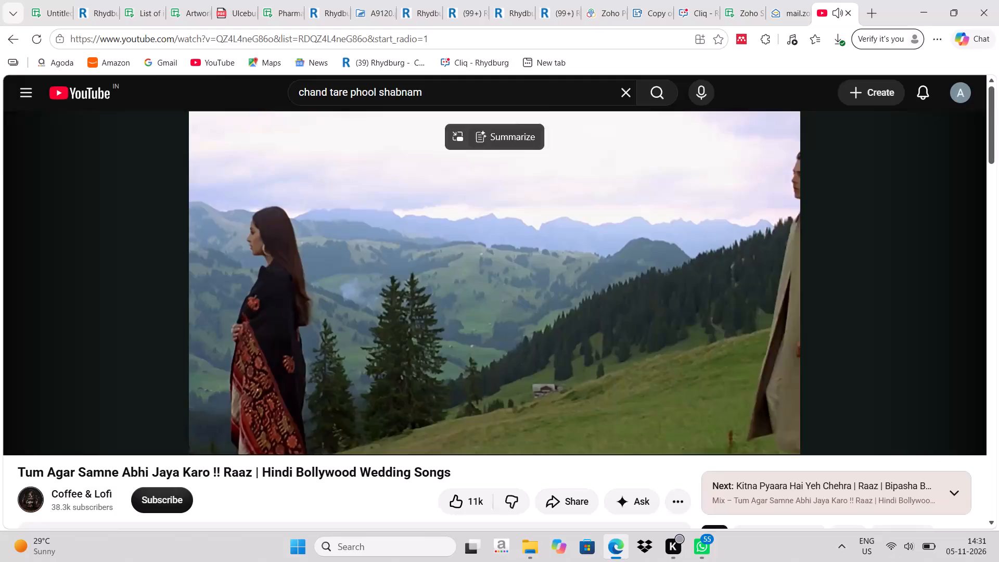
Open the Gap Report from the Regulatory Projects page of the Rhydburg Caliber portal.
{"action": "left_click", "coordinate": [421, 8]}
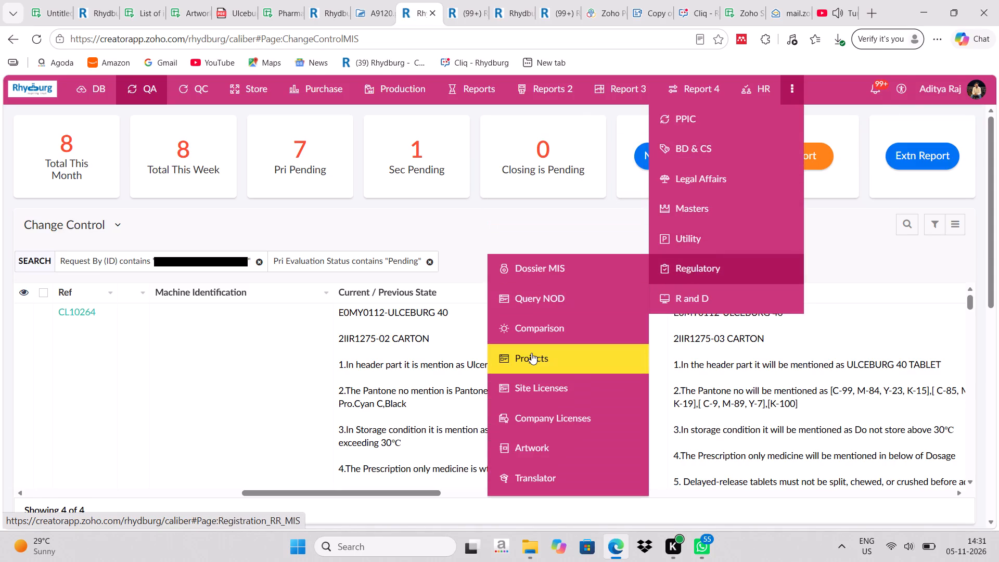
{"action": "left_click", "coordinate": [531, 353]}
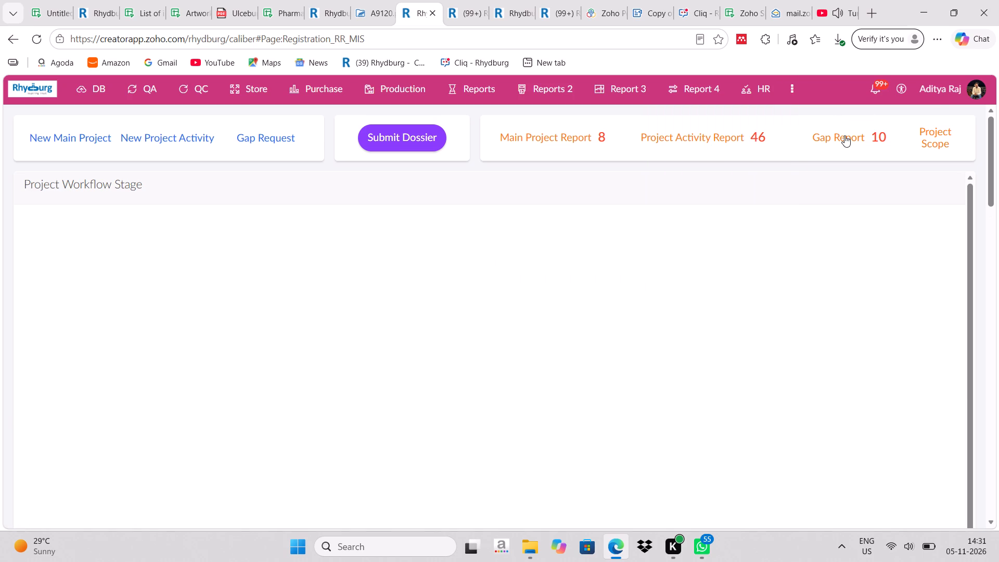
{"action": "left_click", "coordinate": [844, 135]}
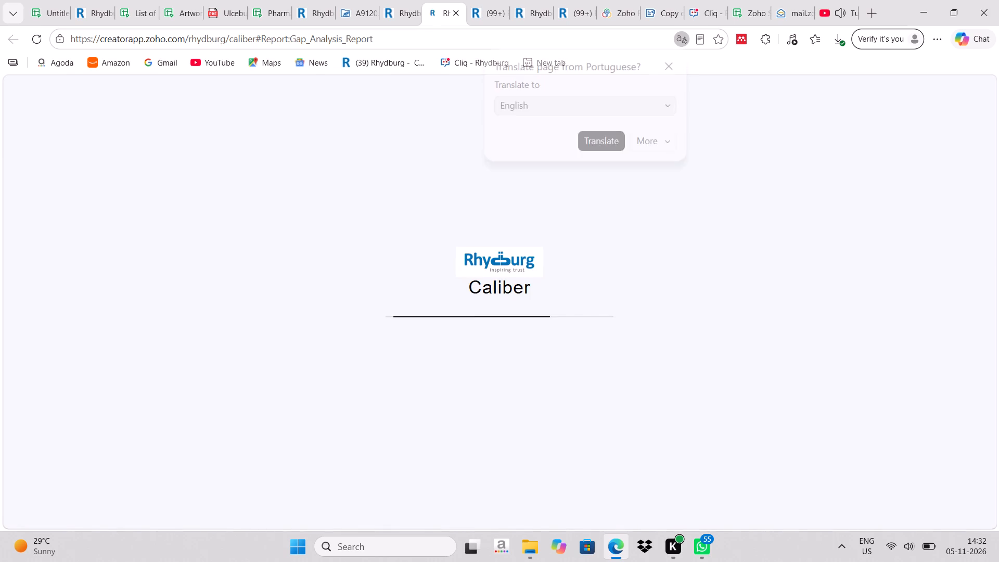
Close the browser tab that holds the Caliber Artwork page.
{"action": "left_click", "coordinate": [102, 14]}
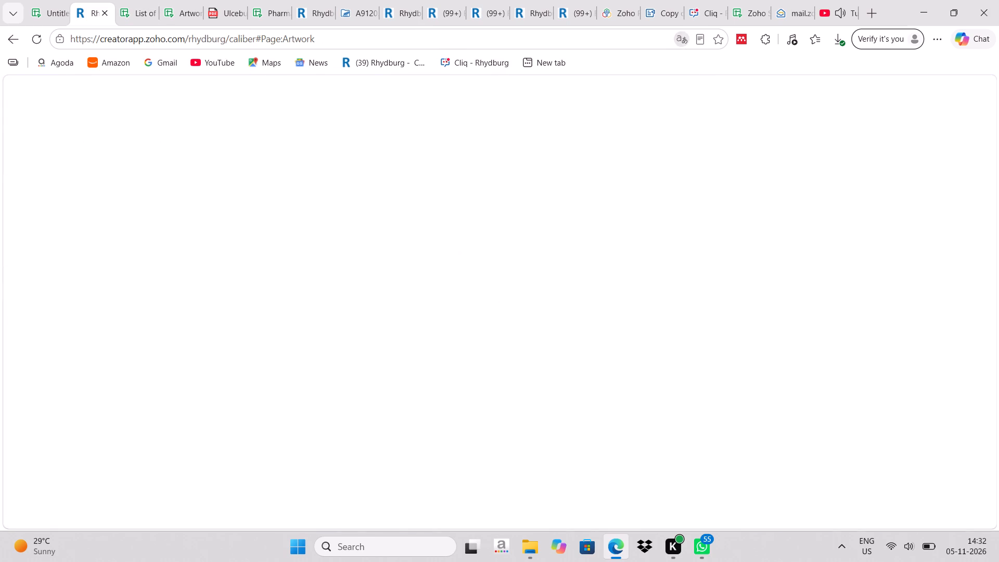
{"action": "left_click", "coordinate": [103, 14]}
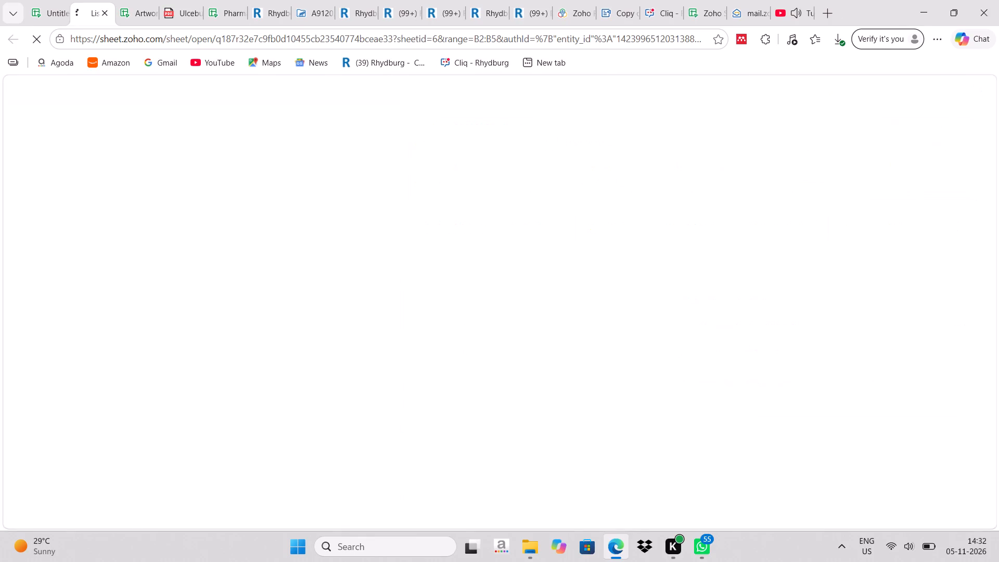
In Cliq, open the Team Conversation chat and delete the unsent draft message starting "Good morning everyone".
{"action": "left_click", "coordinate": [654, 6]}
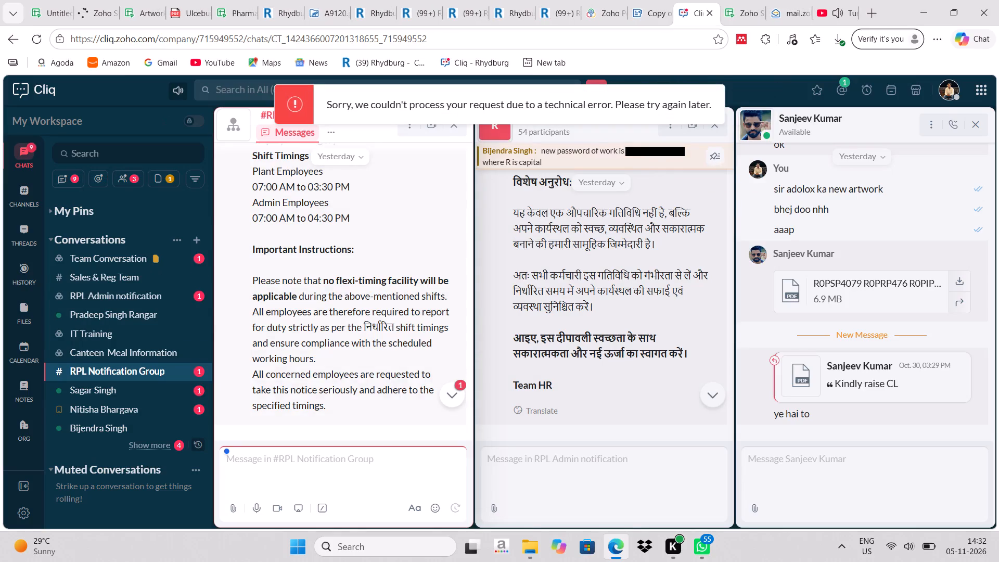
{"action": "left_click", "coordinate": [96, 259]}
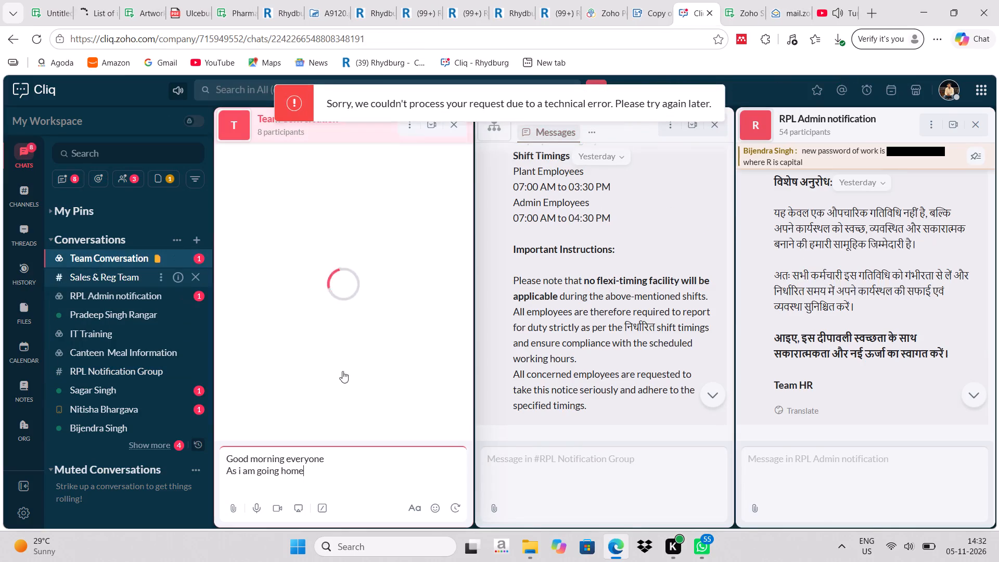
{"action": "scroll", "coordinate": [321, 362], "scroll_direction": "down", "scroll_amount": 4}
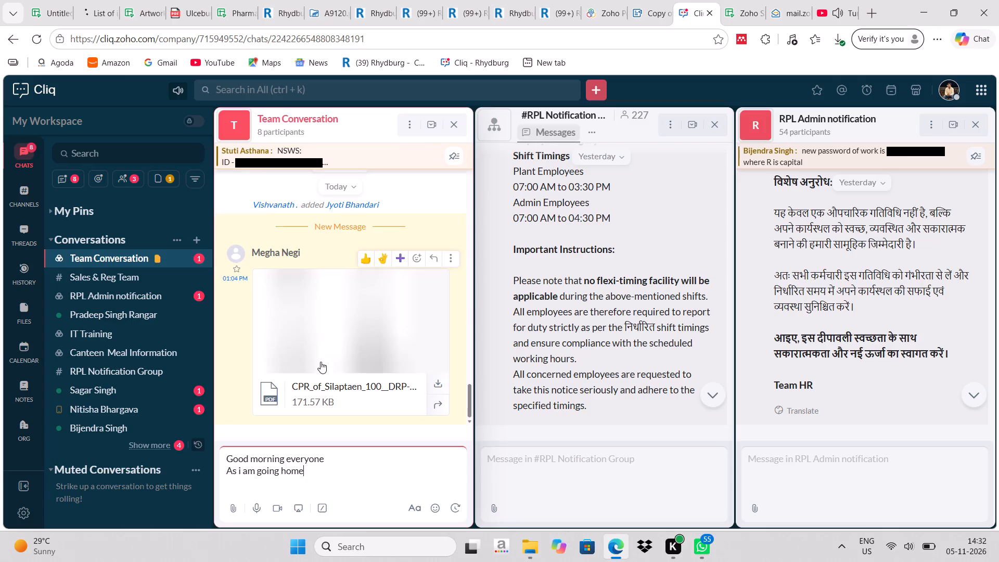
{"action": "scroll", "coordinate": [321, 362], "scroll_direction": "down", "scroll_amount": 1}
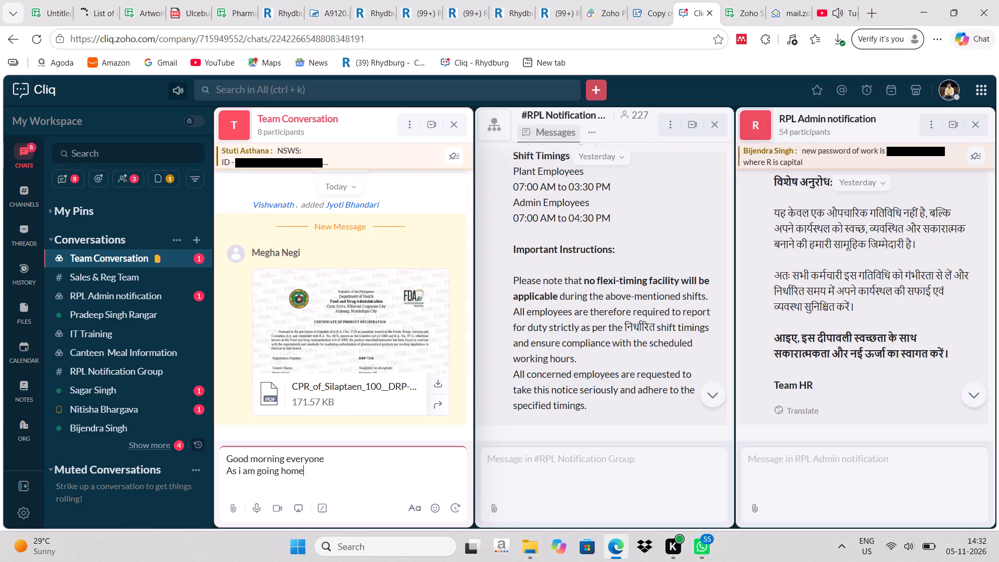
{"action": "left_click_drag", "start_coordinate": [323, 479], "coordinate": [203, 450]}
{"action": "key", "text": "BackSpace"}
{"action": "key", "text": "backslash"}
{"action": "key", "text": "BackSpace"}
{"action": "key", "text": "BackSpace"}
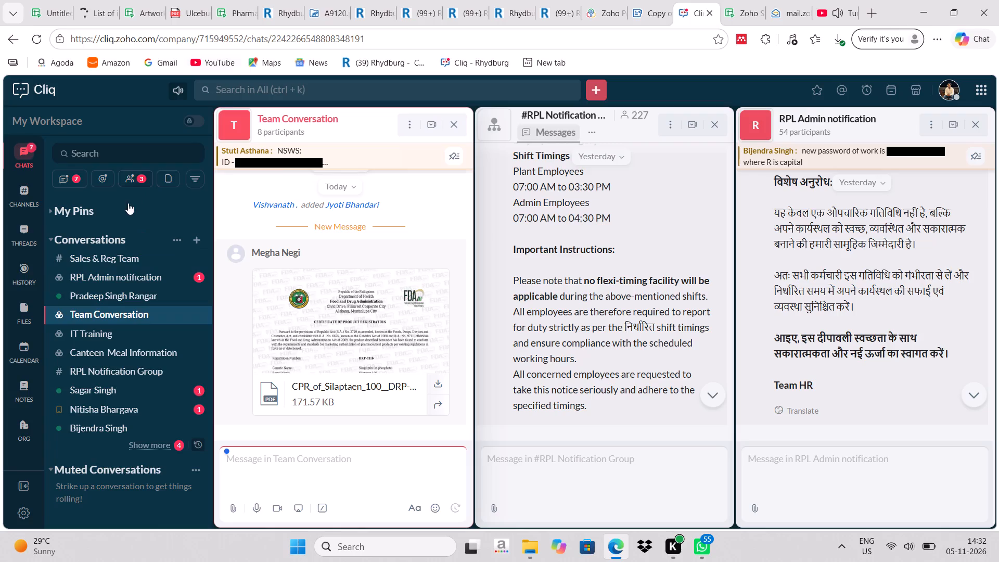
Return to the Gap Analysis Report and examine the pending entries' clients, generics, countries and checklists.
{"action": "left_click", "coordinate": [418, 4]}
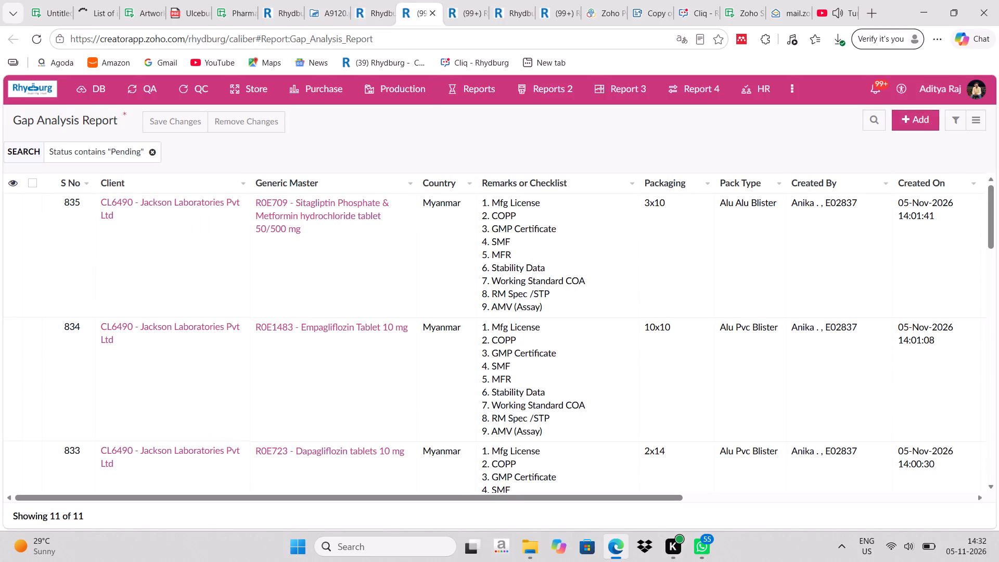
{"action": "scroll", "coordinate": [583, 379], "scroll_direction": "down", "scroll_amount": 4}
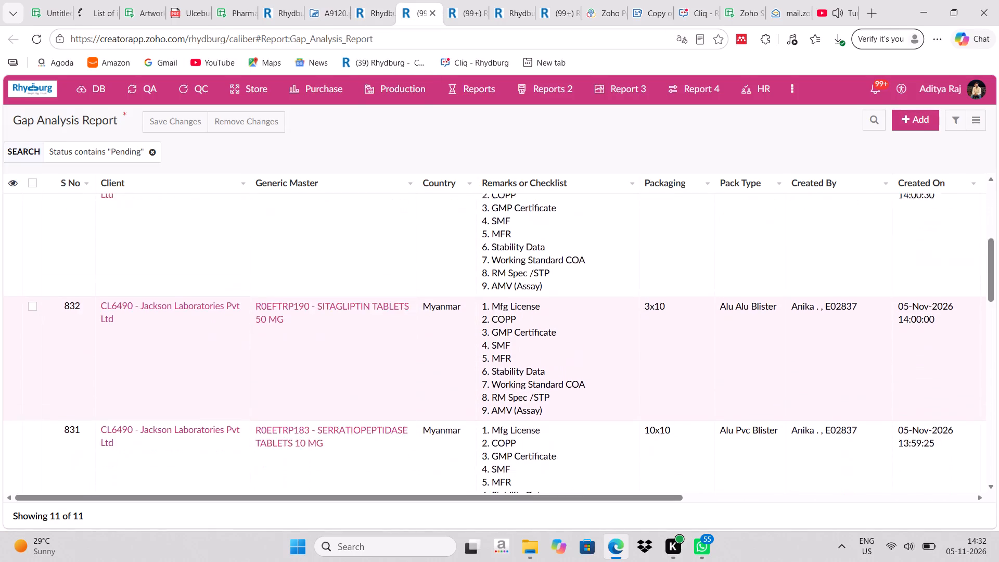
{"action": "scroll", "coordinate": [583, 379], "scroll_direction": "down", "scroll_amount": 9}
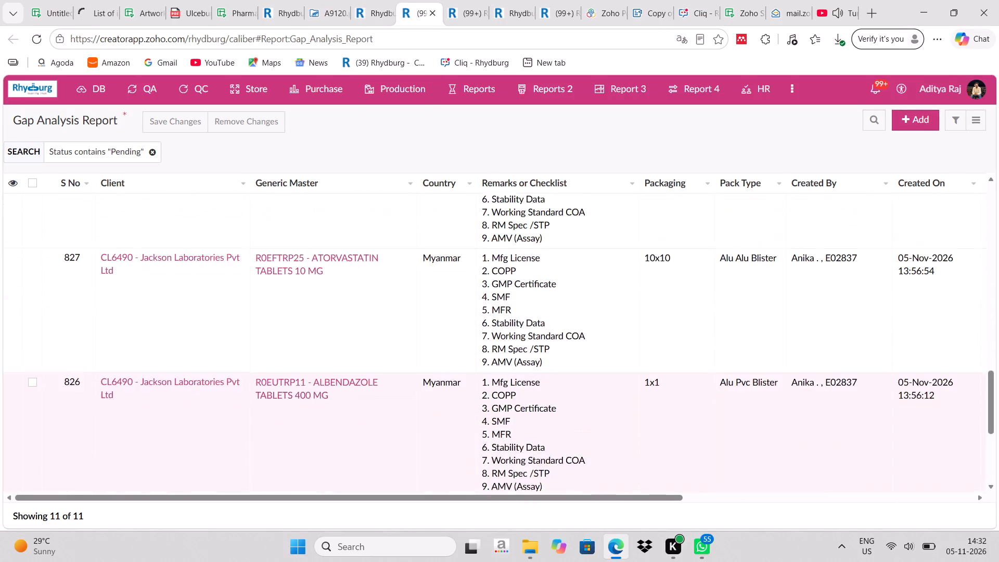
{"action": "scroll", "coordinate": [583, 379], "scroll_direction": "down", "scroll_amount": 6}
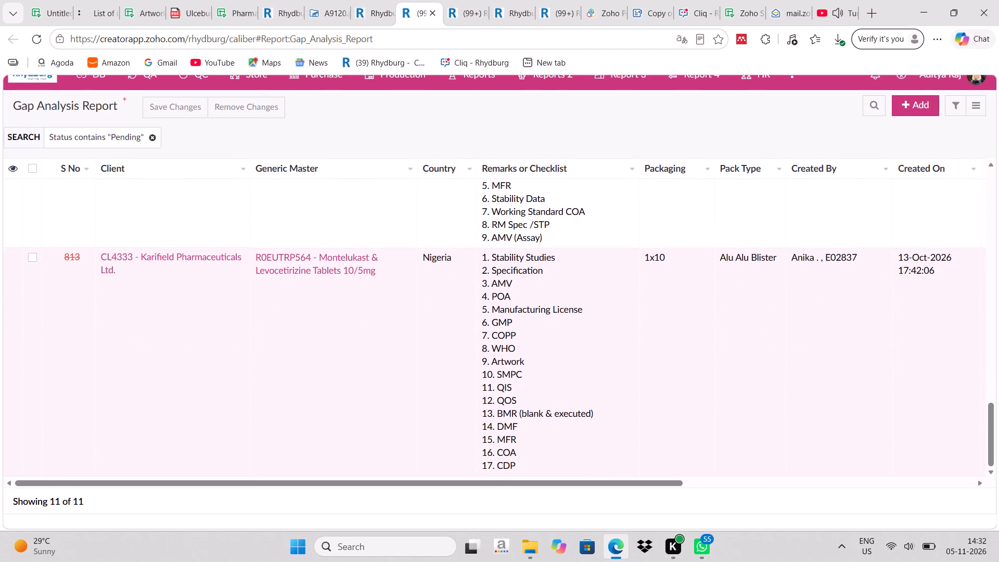
{"action": "scroll", "coordinate": [583, 379], "scroll_direction": "up", "scroll_amount": 4}
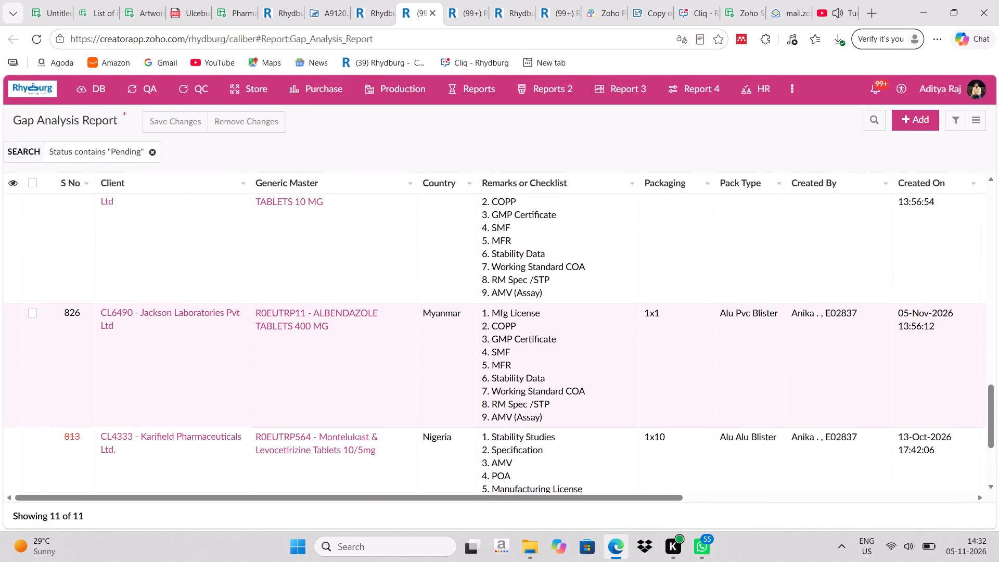
{"action": "scroll", "coordinate": [583, 379], "scroll_direction": "up", "scroll_amount": 1}
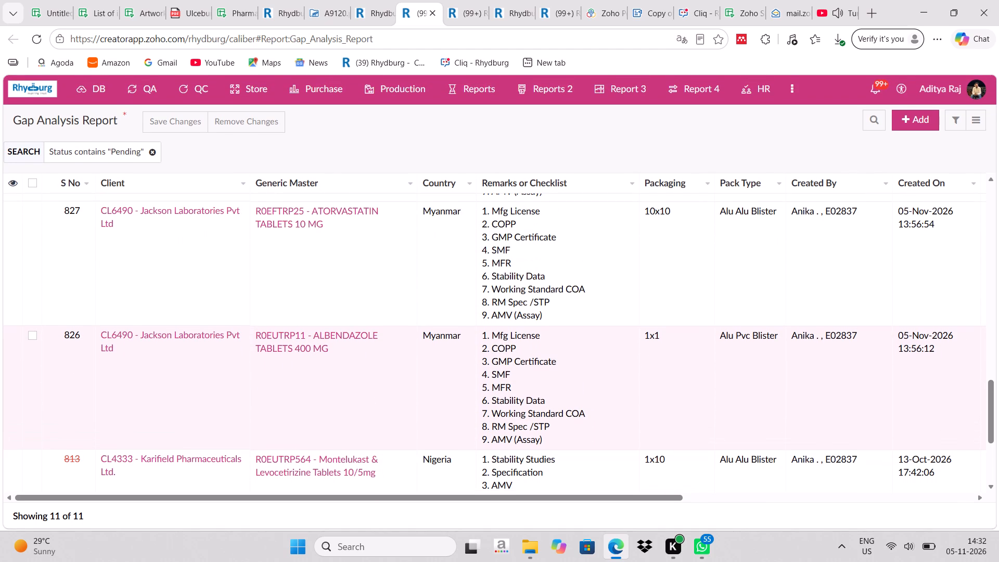
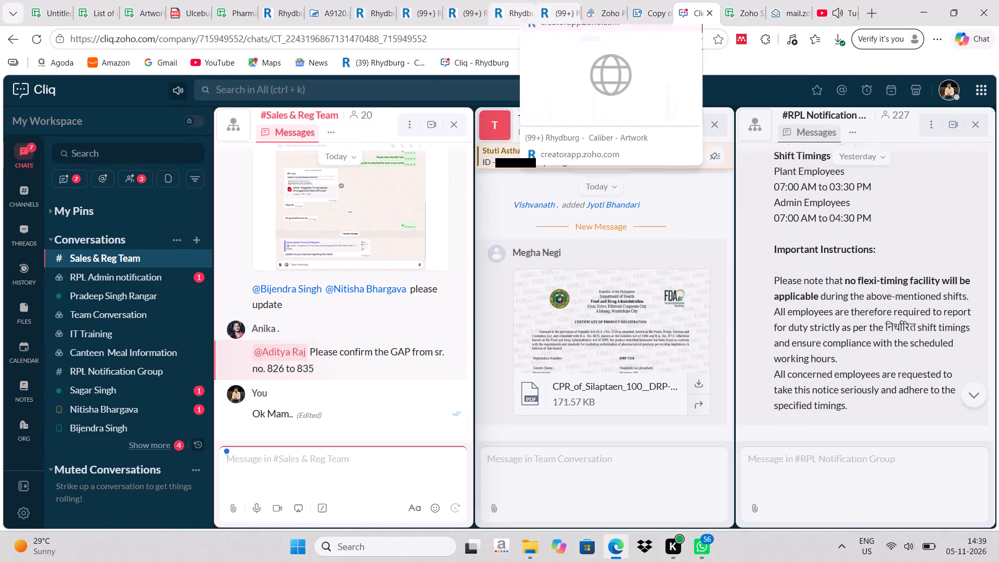
Return to the Gap Analysis Report and review the pending requests up to the newest entry.
{"action": "left_click", "coordinate": [381, 3]}
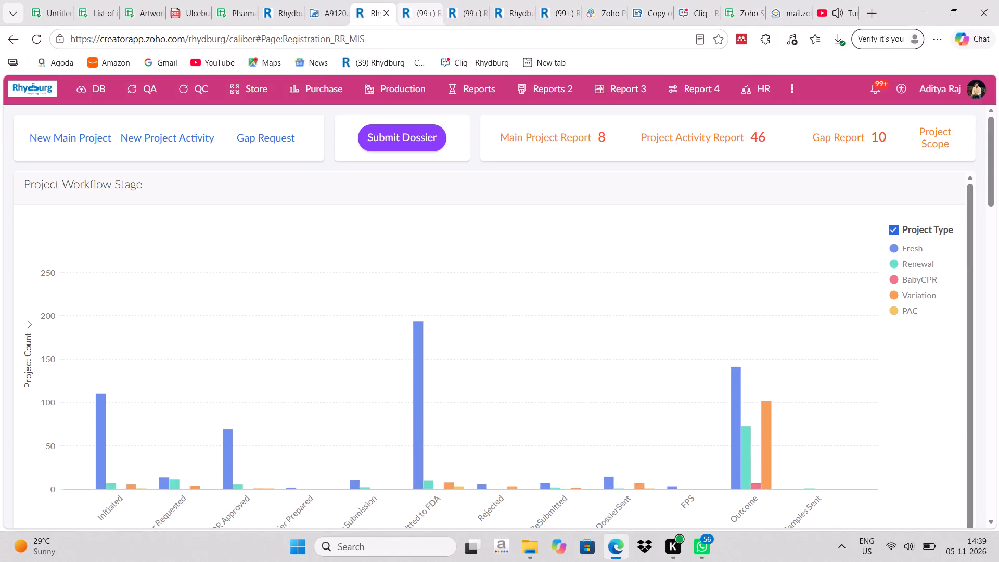
{"action": "left_click", "coordinate": [415, 7]}
{"action": "scroll", "coordinate": [598, 324], "scroll_direction": "up", "scroll_amount": 4}
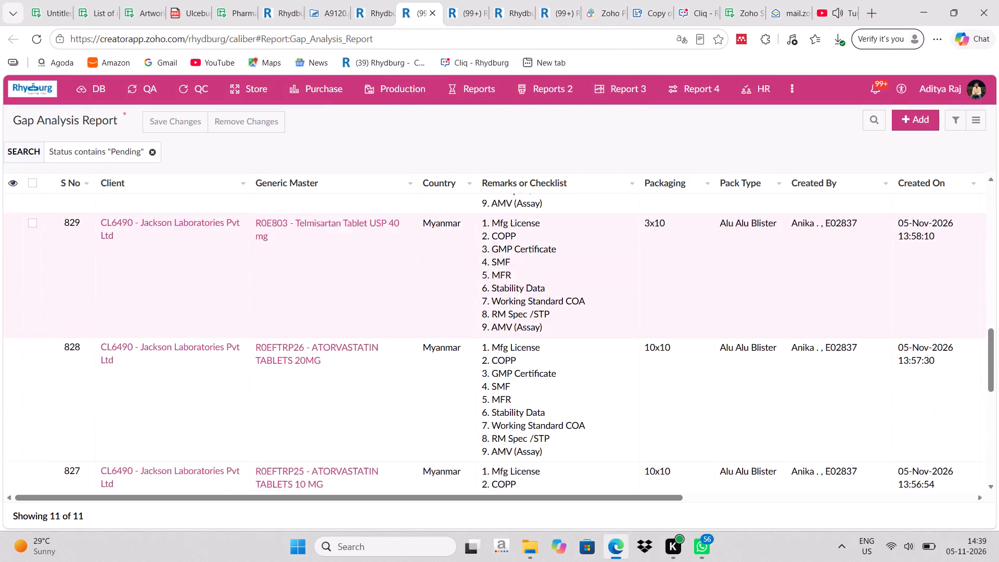
{"action": "scroll", "coordinate": [598, 323], "scroll_direction": "up", "scroll_amount": 15}
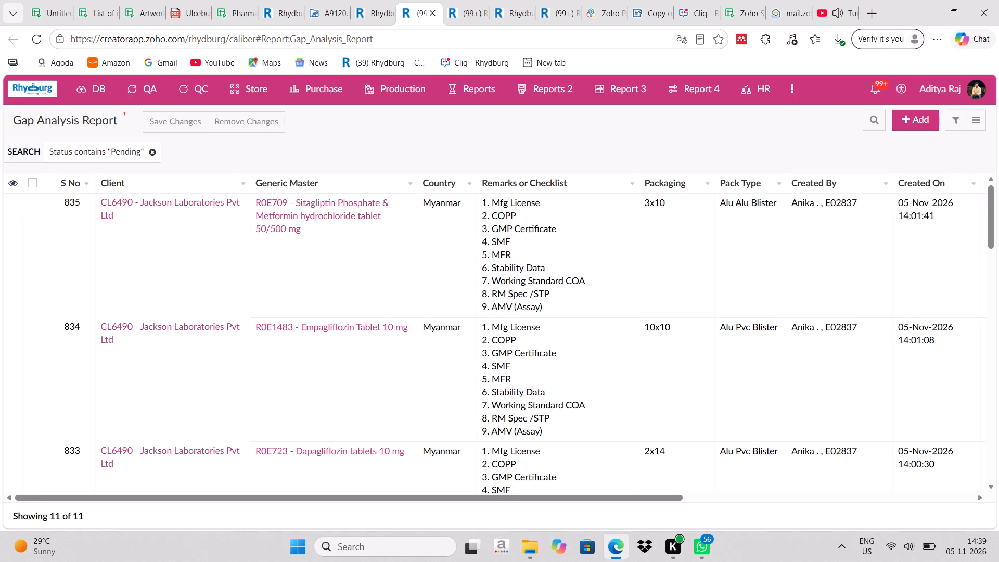
In Cliq, search for "vis", open the chat with the matching Regulatory Operations Sr Executive and view that colleague's profile.
{"action": "left_click", "coordinate": [701, 8]}
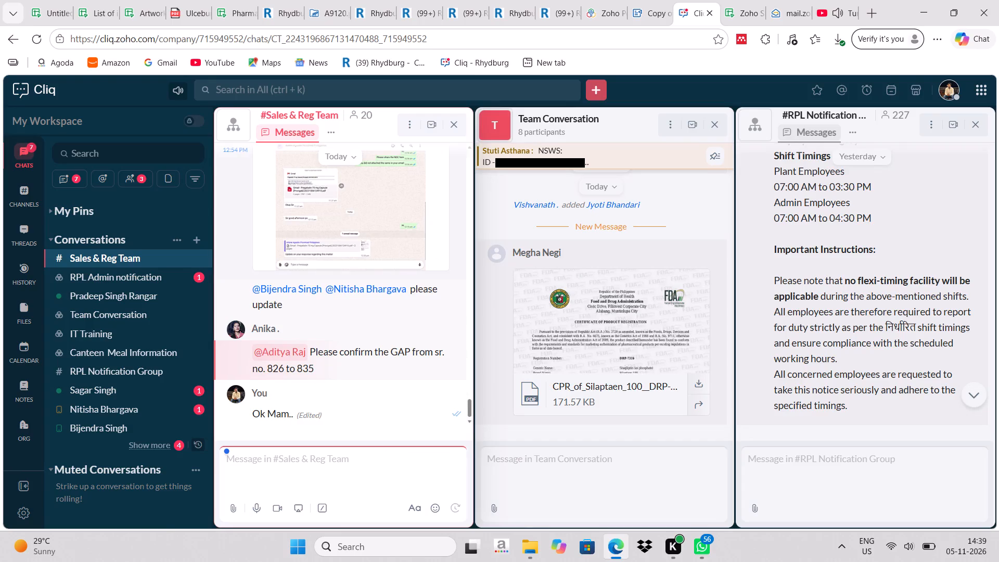
{"action": "left_click", "coordinate": [393, 97]}
{"action": "type", "text": "ni"}
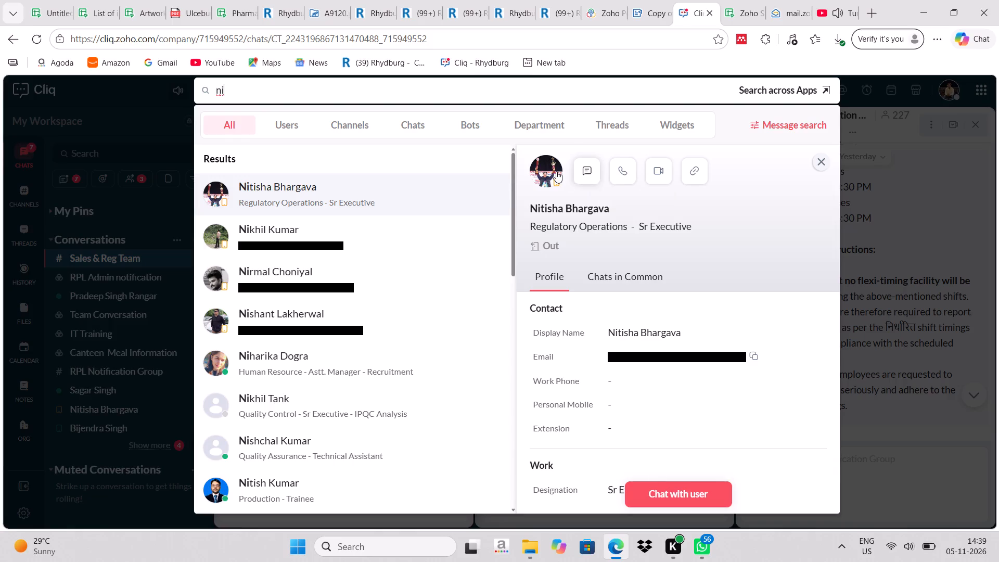
{"action": "key", "text": "BackSpace"}
{"action": "key", "text": "BackSpace"}
{"action": "type", "text": "vis"}
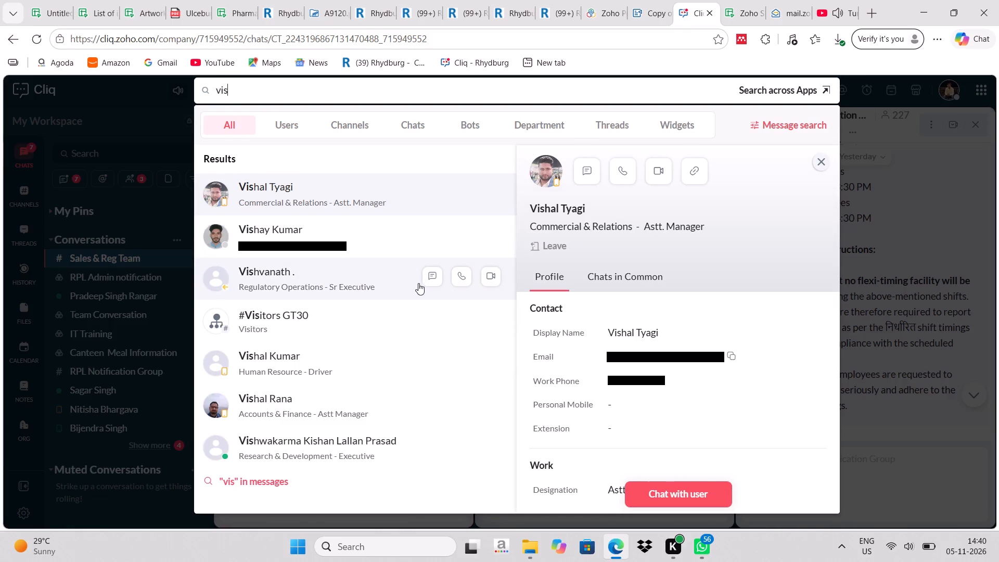
{"action": "left_click", "coordinate": [432, 277]}
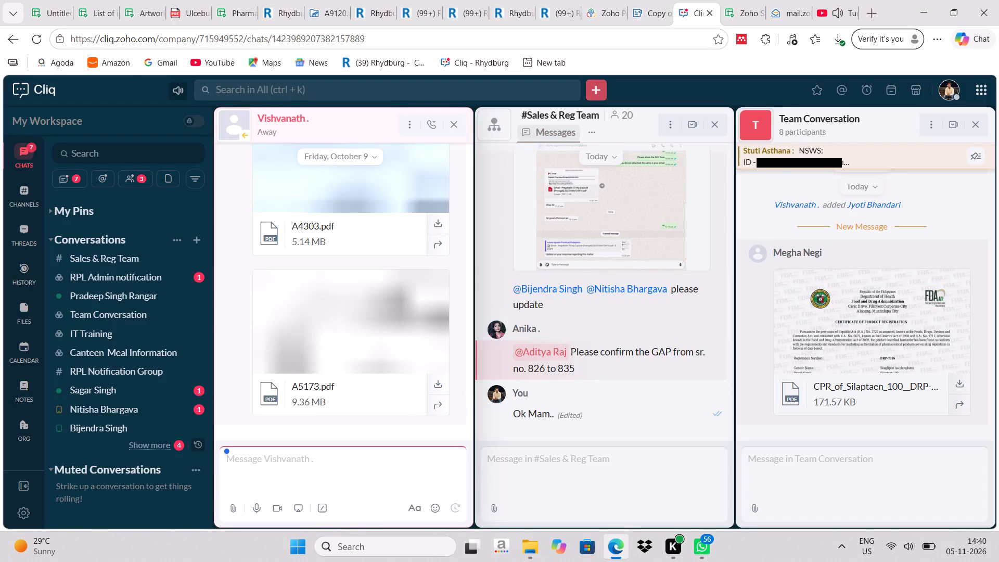
{"action": "left_click", "coordinate": [239, 122]}
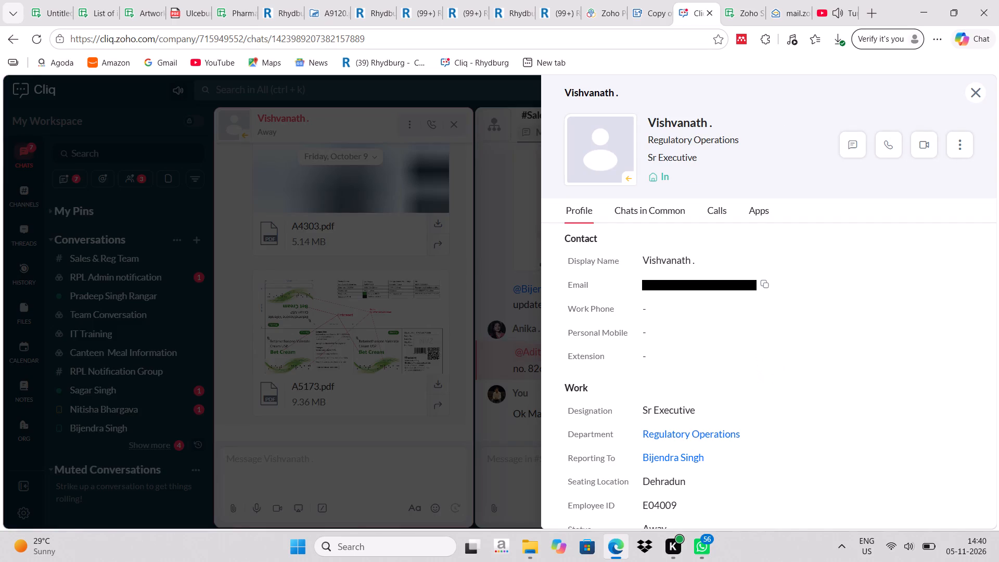
{"action": "left_click", "coordinate": [972, 94]}
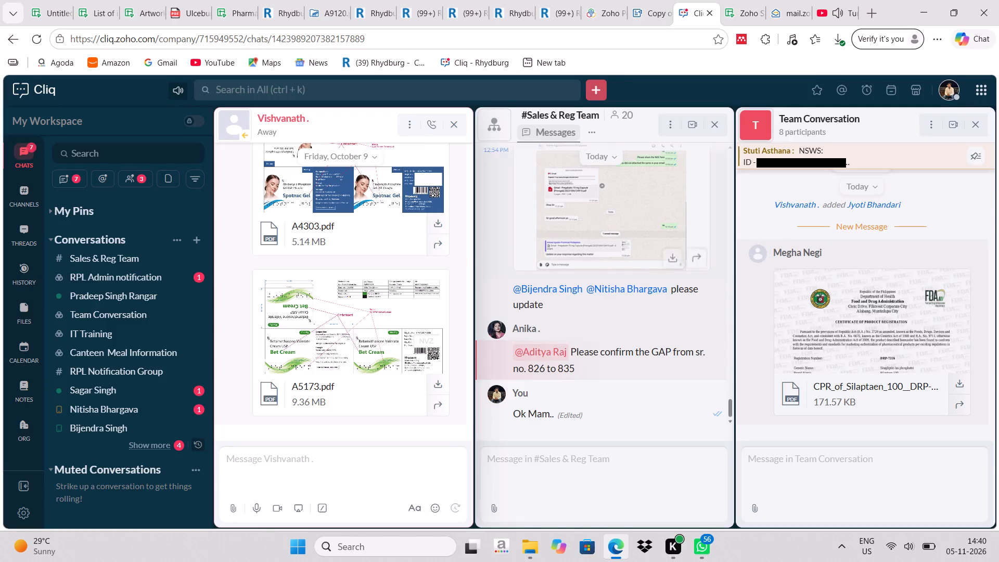
Search Cliq for "nit" and send the matching Regulatory Operations Sr Executive the message "Mam...Mfg license & PP same hote hain kya".
{"action": "left_click", "coordinate": [349, 89]}
{"action": "type", "text": "nit"}
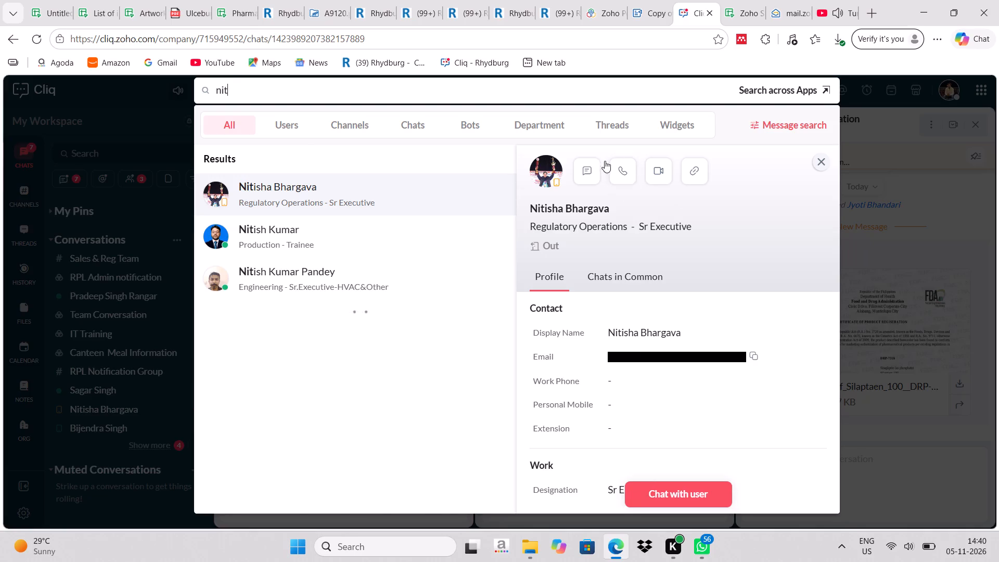
{"action": "left_click", "coordinate": [586, 168]}
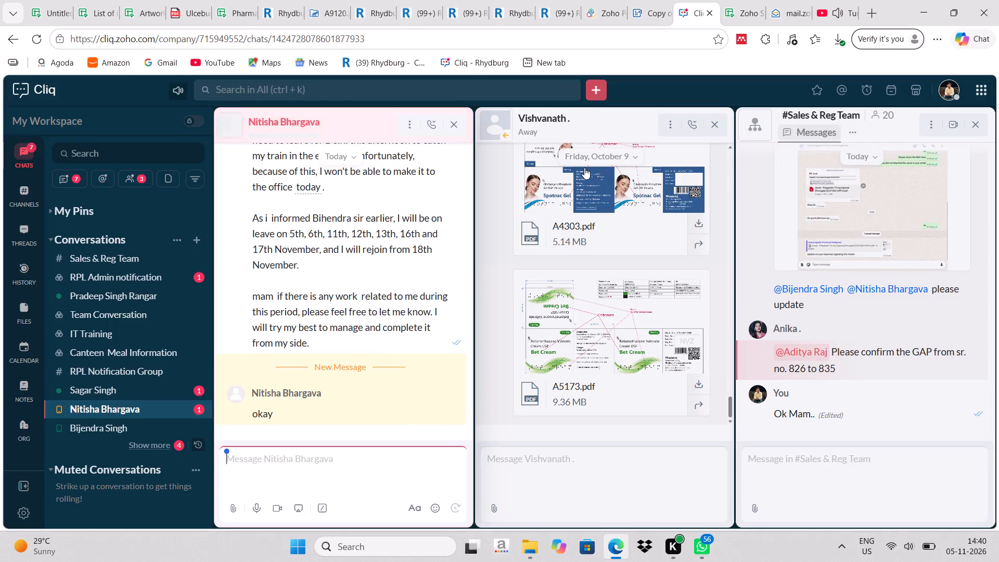
{"action": "key", "text": "shift+m"}
{"action": "type", "text": "Am"}
{"action": "key", "text": "space"}
{"action": "key", "text": "BackSpace"}
{"action": "key", "text": "BackSpace"}
{"action": "key", "text": "a"}
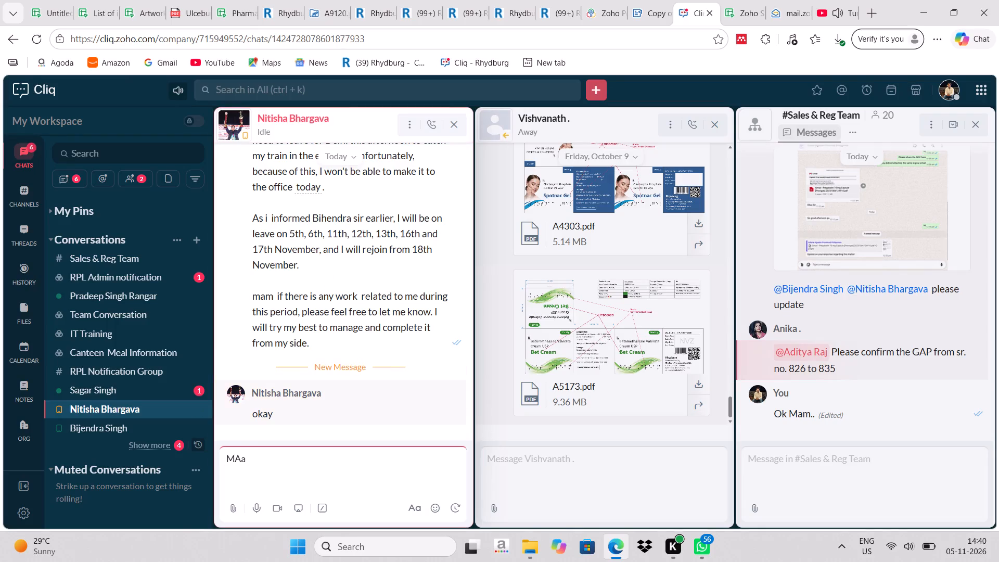
{"action": "key", "text": "BackSpace"}
{"action": "key", "text": "BackSpace"}
{"action": "type", "text": "am..."}
{"action": "type", "text": "Mfg license &"}
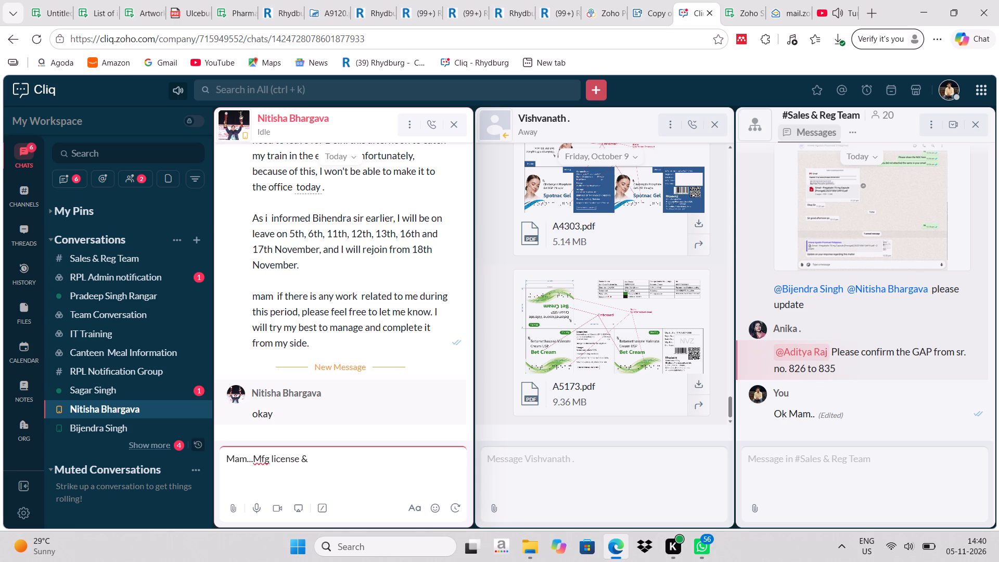
{"action": "key", "text": "space"}
{"action": "type", "text": "PP same"}
{"action": "key", "text": "space"}
{"action": "type", "text": "hote hain kya"}
{"action": "key", "text": "Return"}
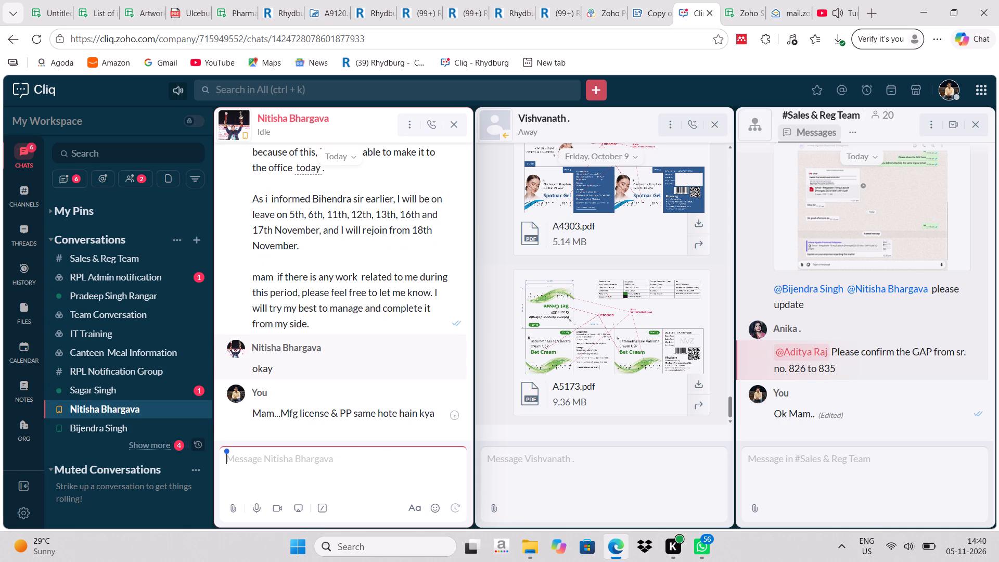
In the Gap Analysis Report, copy the generic master code R0E709 from request 835.
{"action": "left_click", "coordinate": [369, 5]}
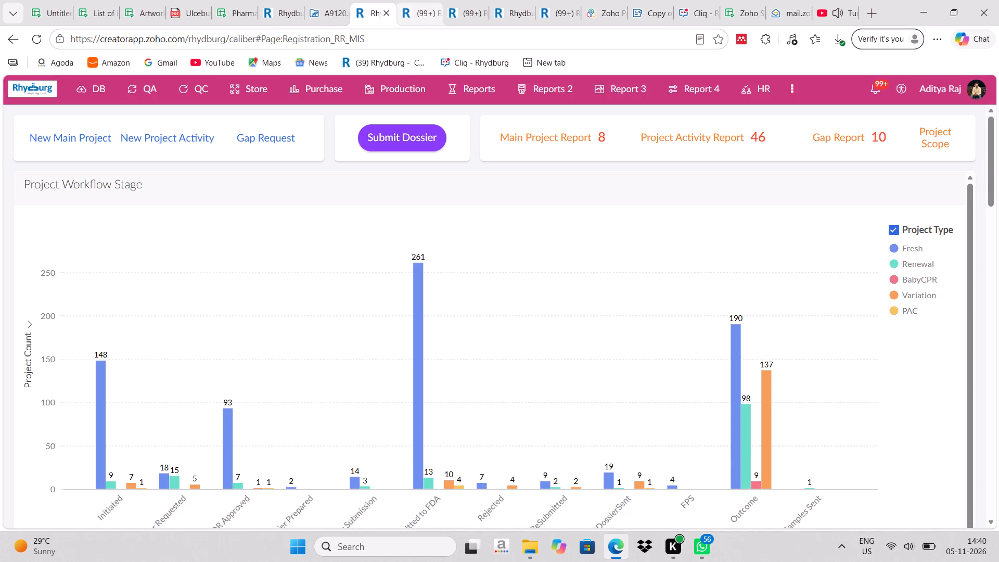
{"action": "left_click", "coordinate": [419, 8]}
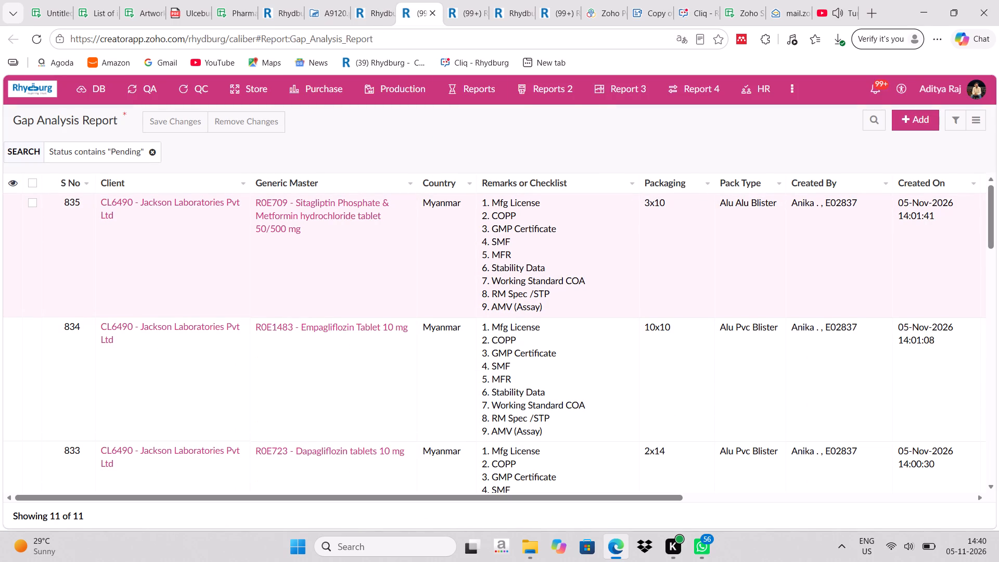
{"action": "left_click_drag", "start_coordinate": [258, 201], "coordinate": [272, 206]}
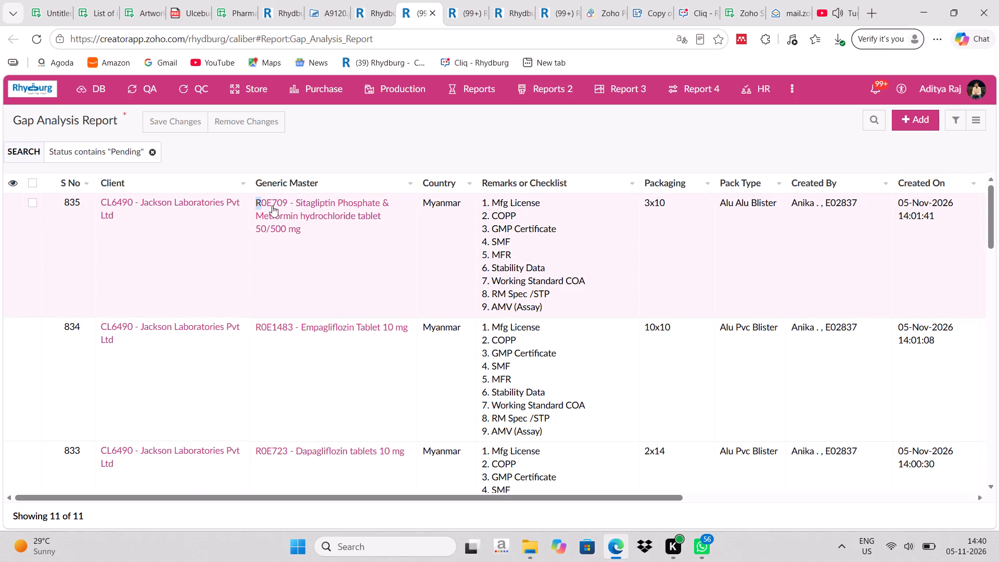
{"action": "left_click_drag", "start_coordinate": [272, 206], "coordinate": [286, 209]}
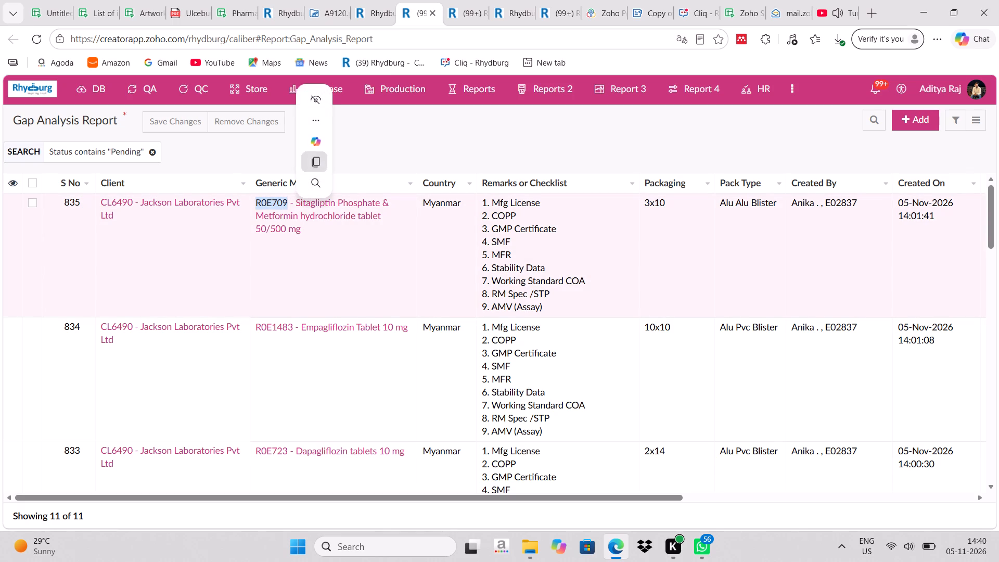
{"action": "left_click", "coordinate": [313, 161]}
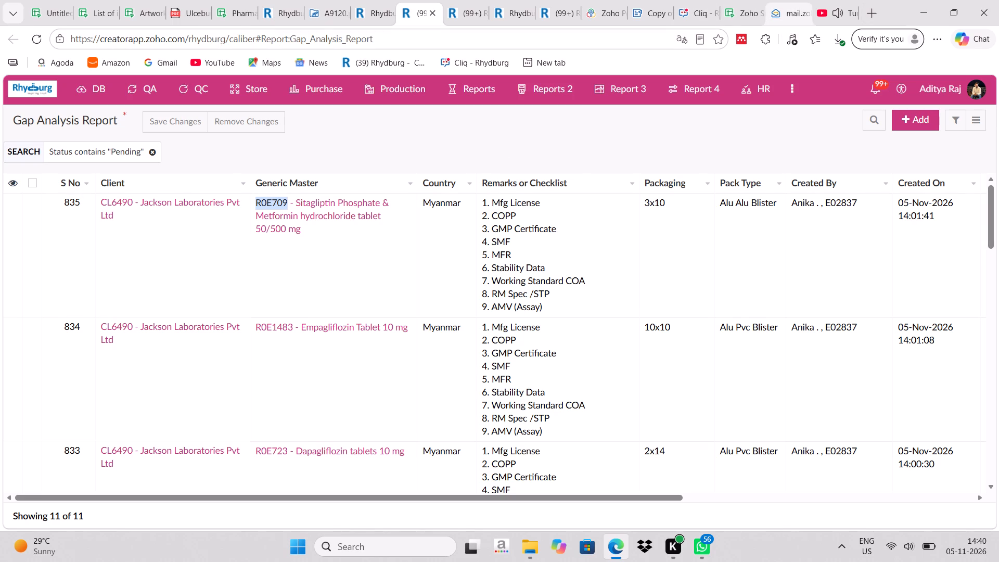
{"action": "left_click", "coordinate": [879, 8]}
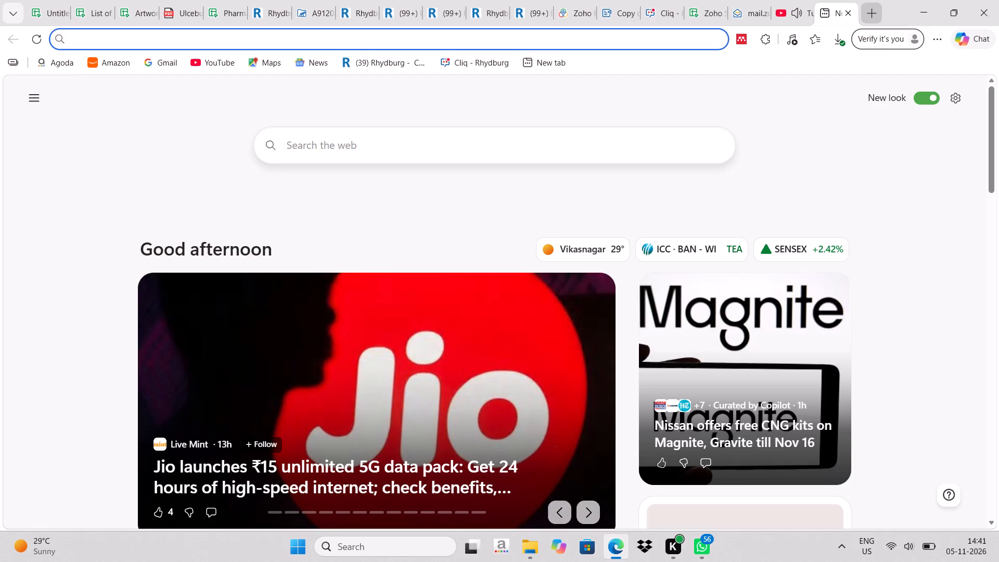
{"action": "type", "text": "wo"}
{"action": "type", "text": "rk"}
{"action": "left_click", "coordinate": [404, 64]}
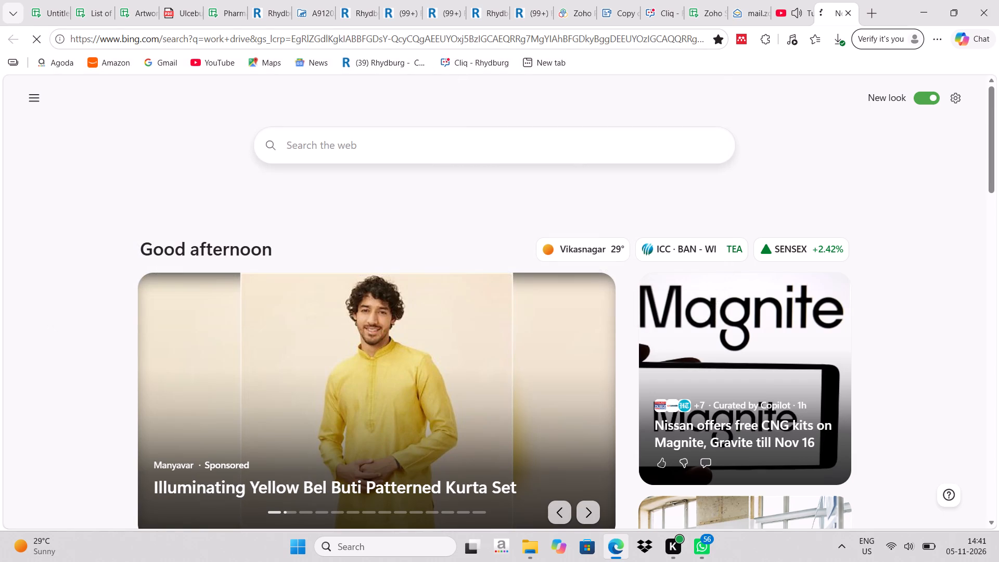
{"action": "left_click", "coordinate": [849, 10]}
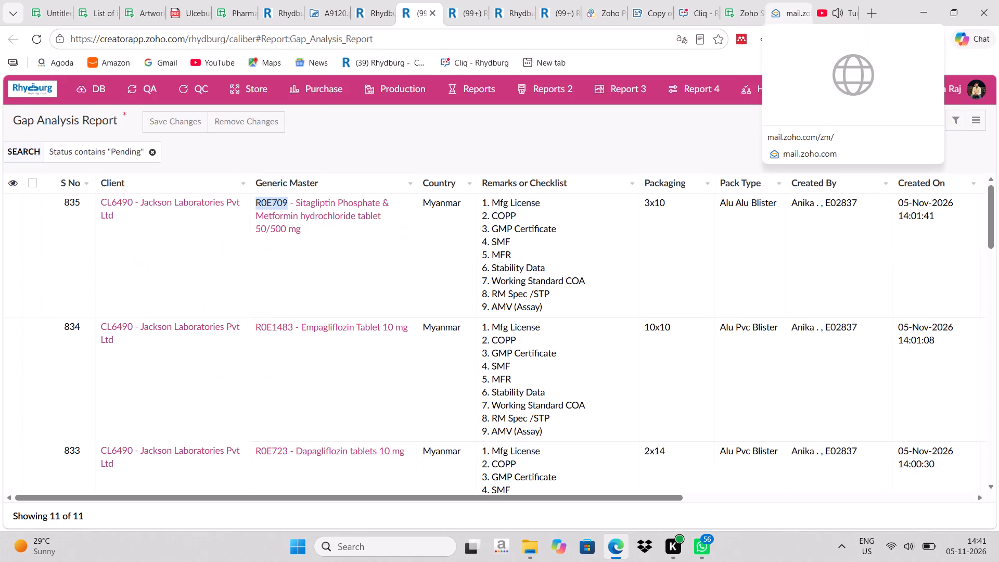
Switch to YouTube and play the suggested "Kitni Bechain Hoke" lyrical video.
{"action": "left_click", "coordinate": [816, 12]}
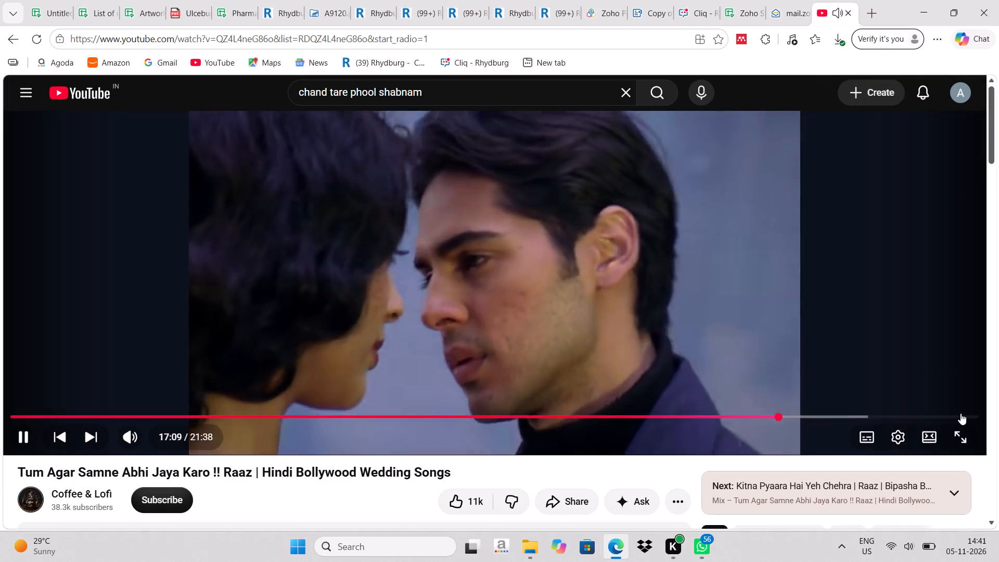
{"action": "scroll", "coordinate": [997, 377], "scroll_direction": "down", "scroll_amount": 3}
{"action": "right_click", "coordinate": [997, 377]}
{"action": "right_click", "coordinate": [997, 377]}
{"action": "right_click", "coordinate": [997, 377]}
{"action": "scroll", "coordinate": [997, 377], "scroll_direction": "down", "scroll_amount": 2}
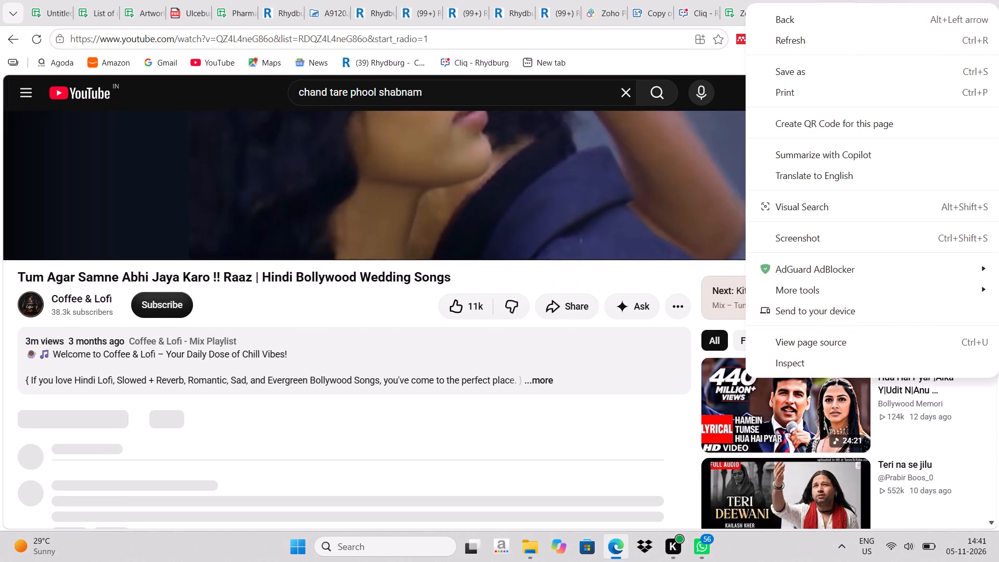
{"action": "left_click", "coordinate": [998, 410]}
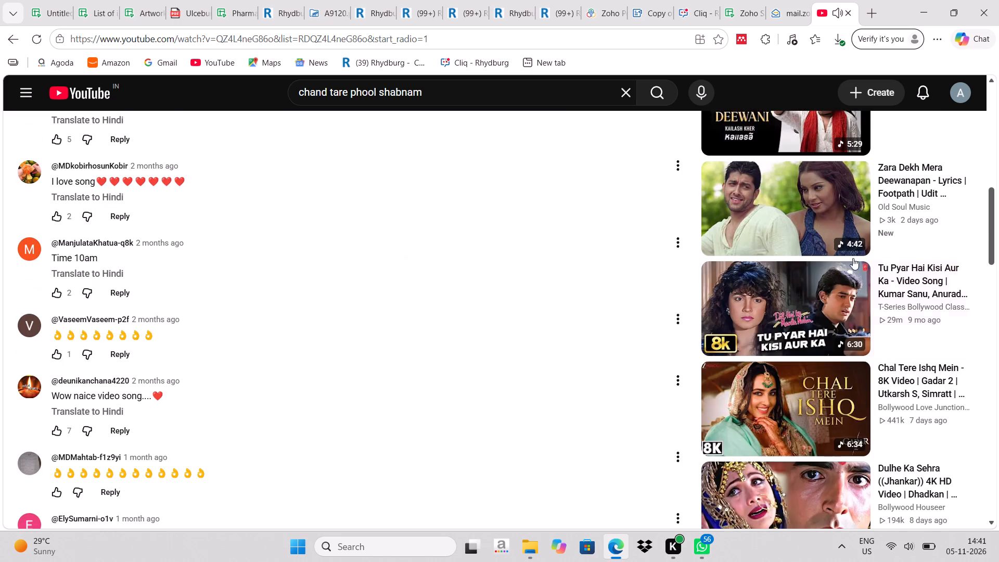
{"action": "left_click", "coordinate": [998, 345]}
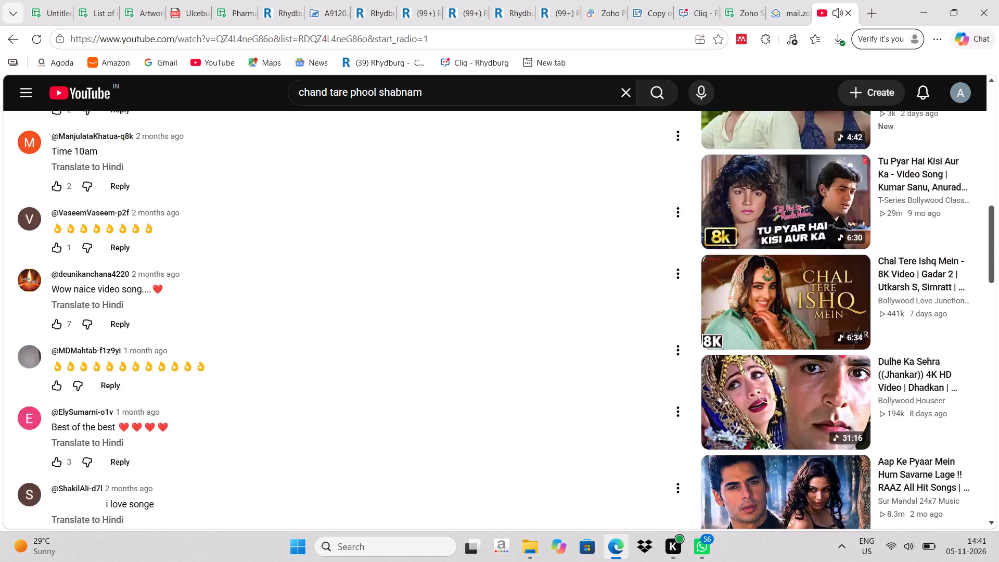
{"action": "left_click", "coordinate": [811, 305]}
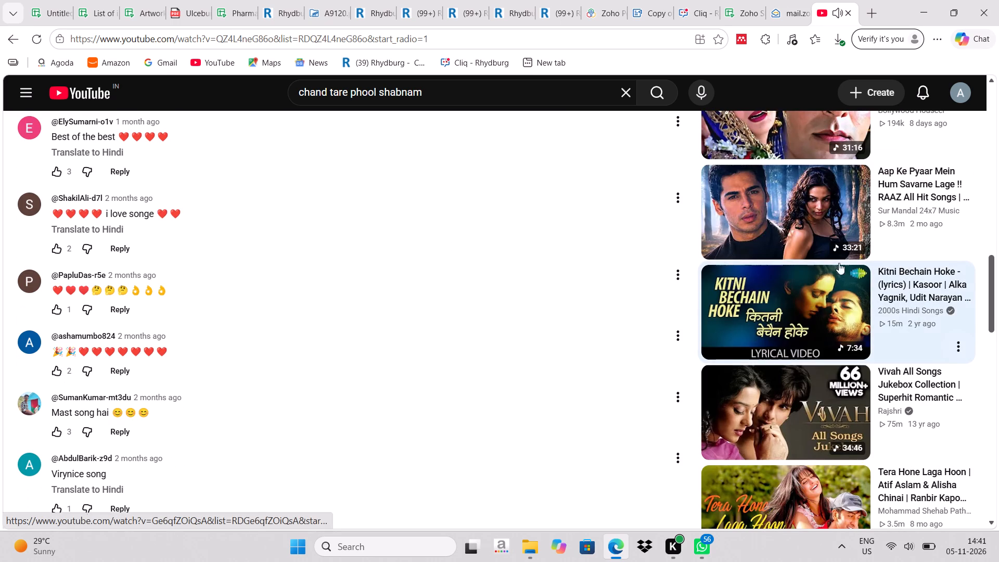
Shrink the Gap Analysis Report window and move the Zoho Mail page into its own window beside it.
{"action": "left_click", "coordinate": [428, 14]}
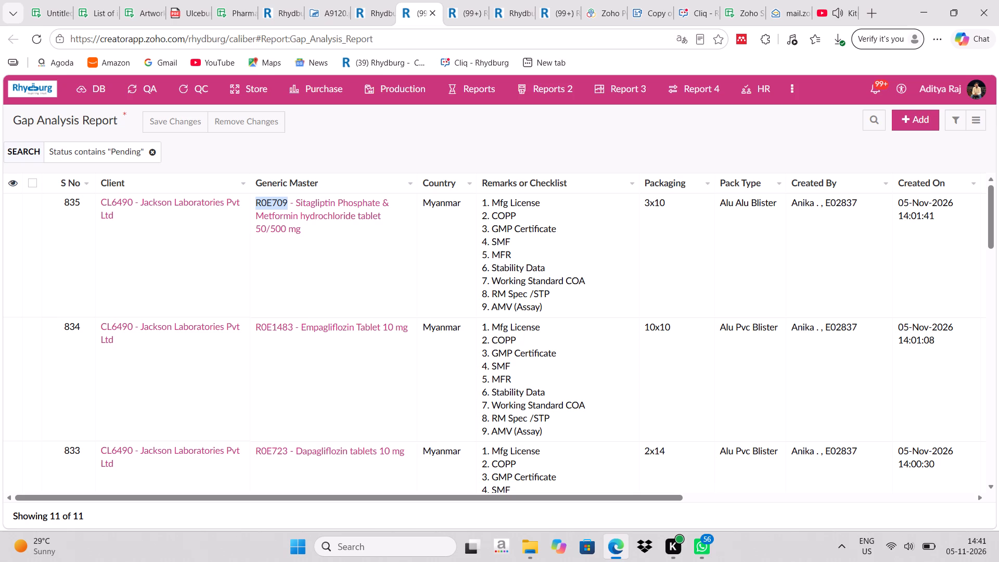
{"action": "left_click", "coordinate": [949, 21]}
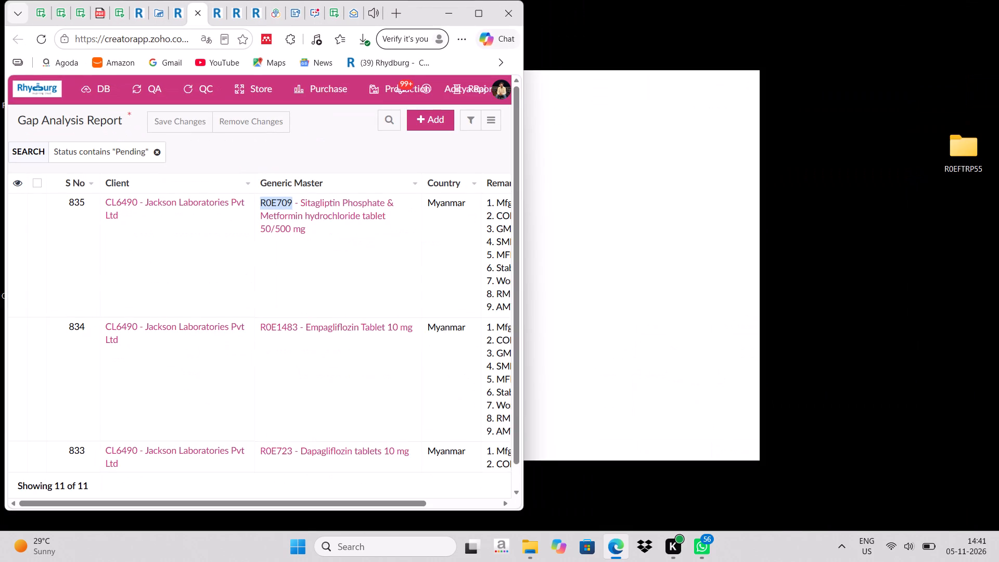
{"action": "left_click", "coordinate": [621, 495]}
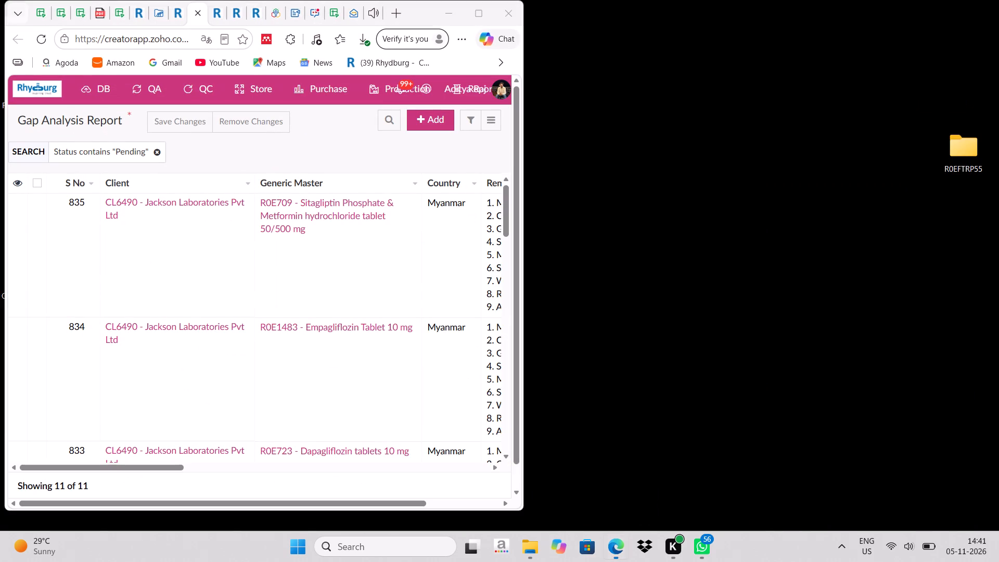
{"action": "left_click_drag", "start_coordinate": [353, 11], "coordinate": [352, 47]}
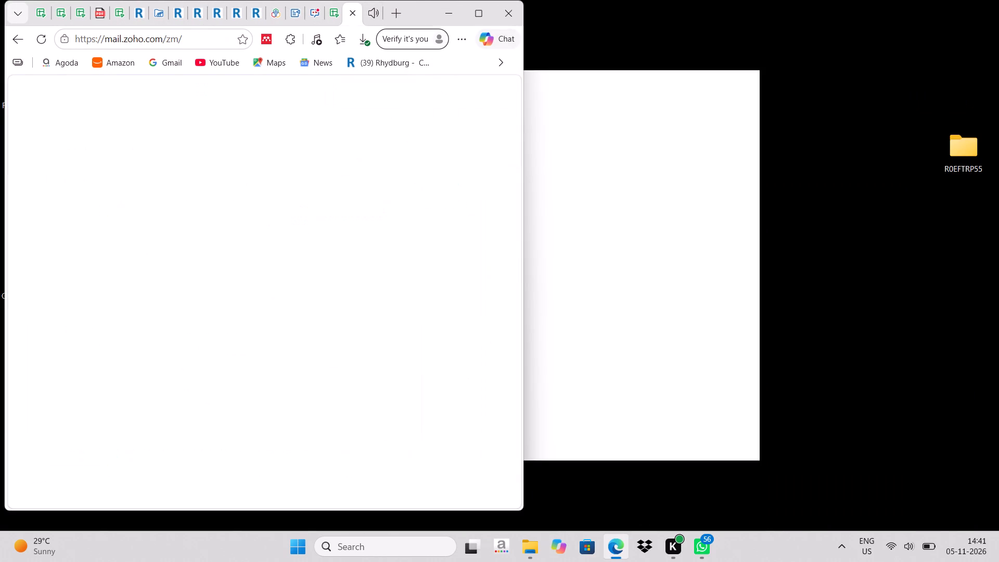
{"action": "left_click_drag", "start_coordinate": [352, 47], "coordinate": [347, 108]}
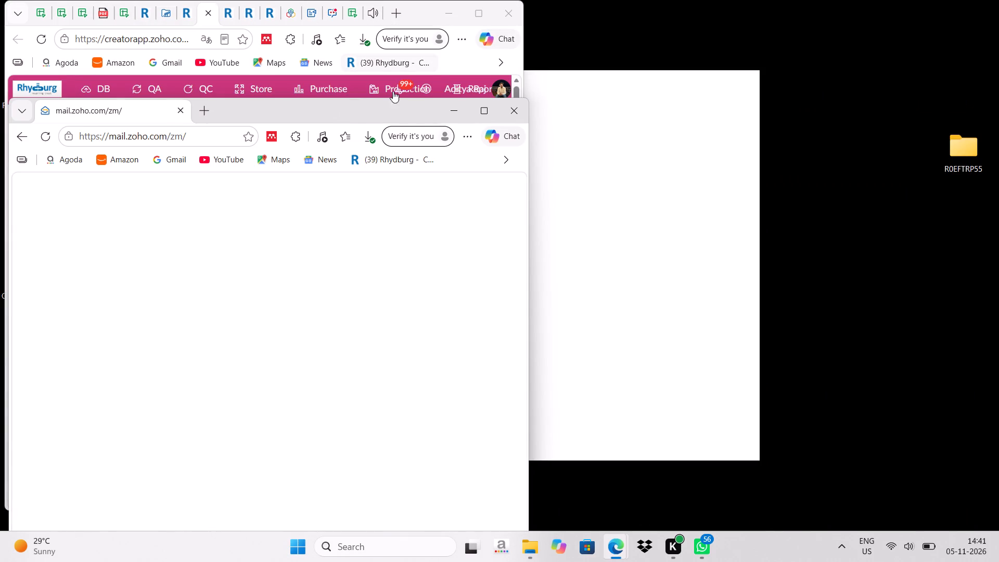
{"action": "left_click_drag", "start_coordinate": [298, 113], "coordinate": [816, 6]}
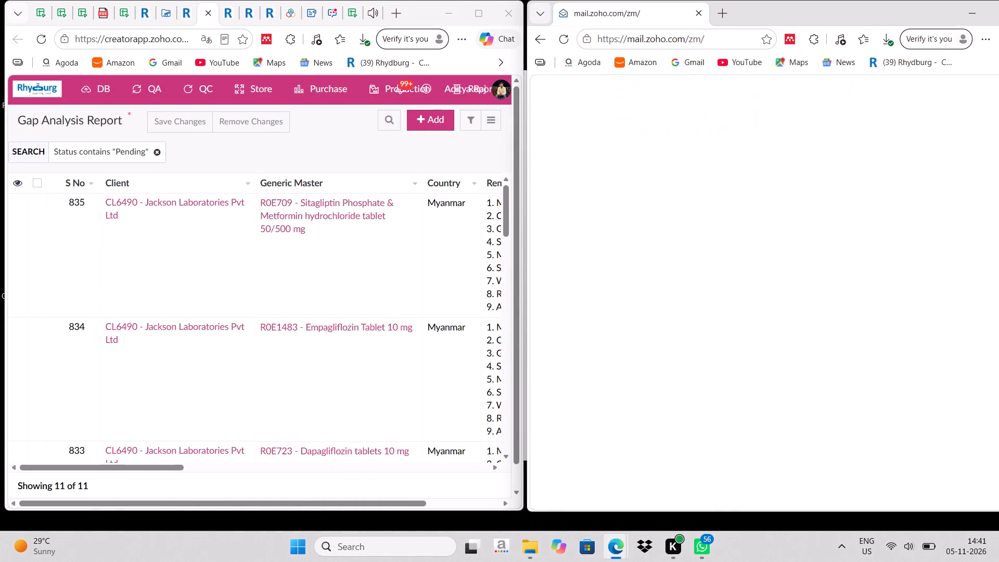
{"action": "left_click_drag", "start_coordinate": [765, 12], "coordinate": [760, 15]}
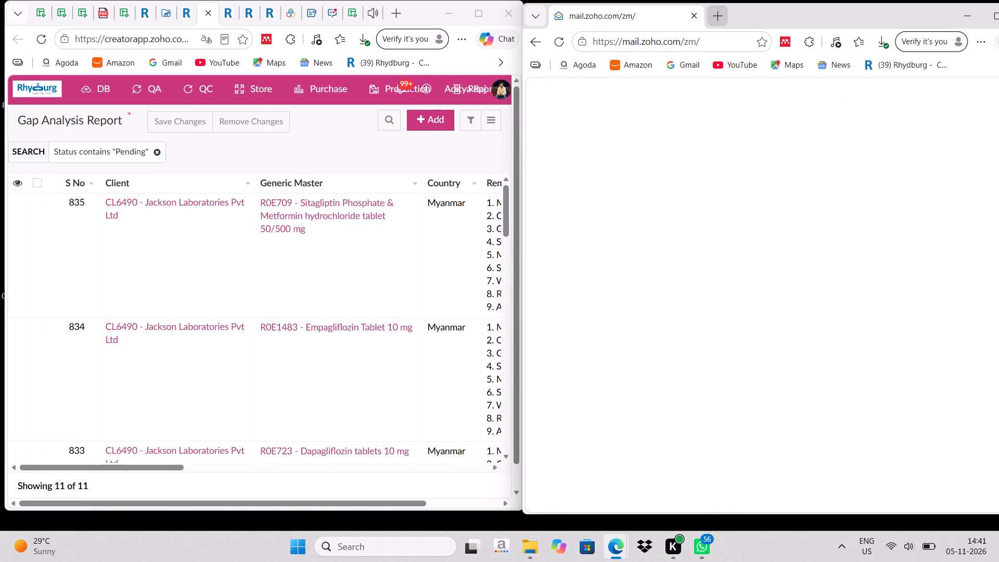
In a new tab of the separate mail window, search the web for "work drive" and find the Zoho WorkDrive result.
{"action": "left_click", "coordinate": [716, 14]}
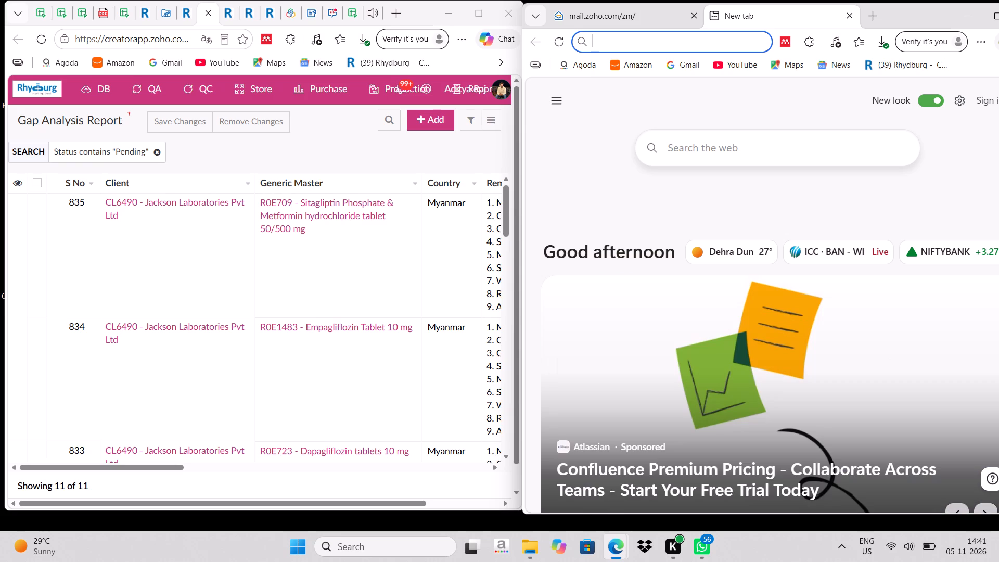
{"action": "type", "text": "work drive"}
{"action": "key", "text": "Return"}
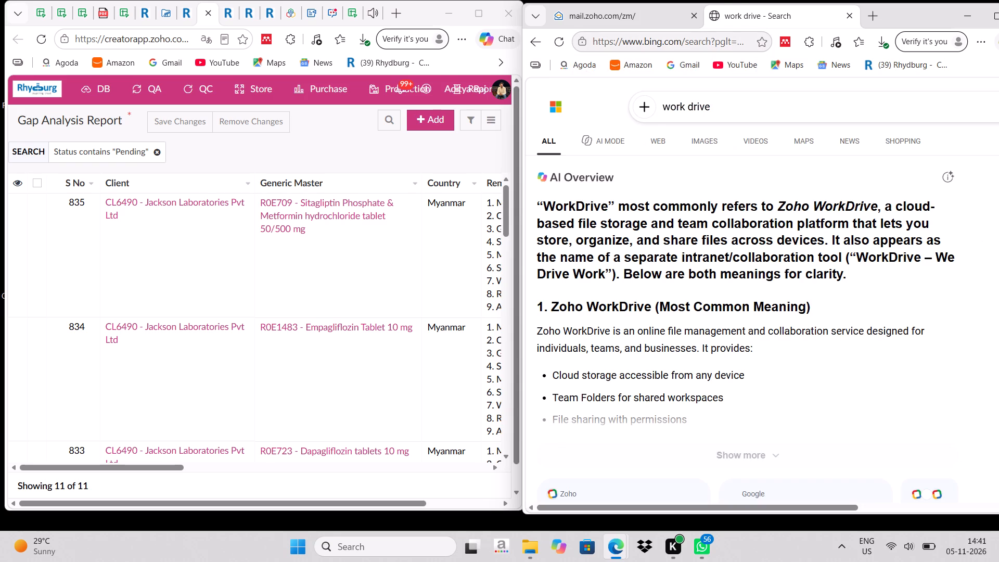
{"action": "scroll", "coordinate": [637, 308], "scroll_direction": "down", "scroll_amount": 7}
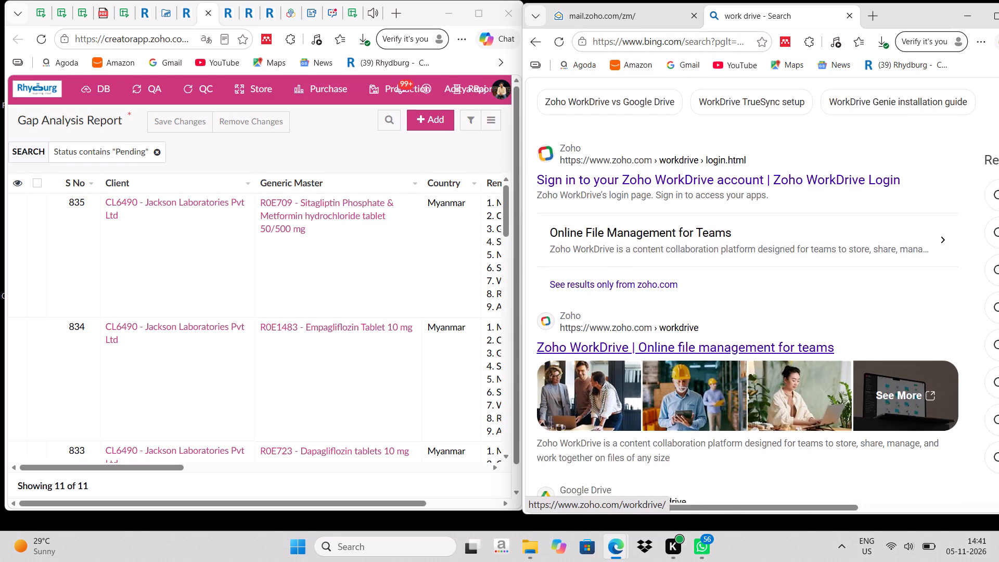
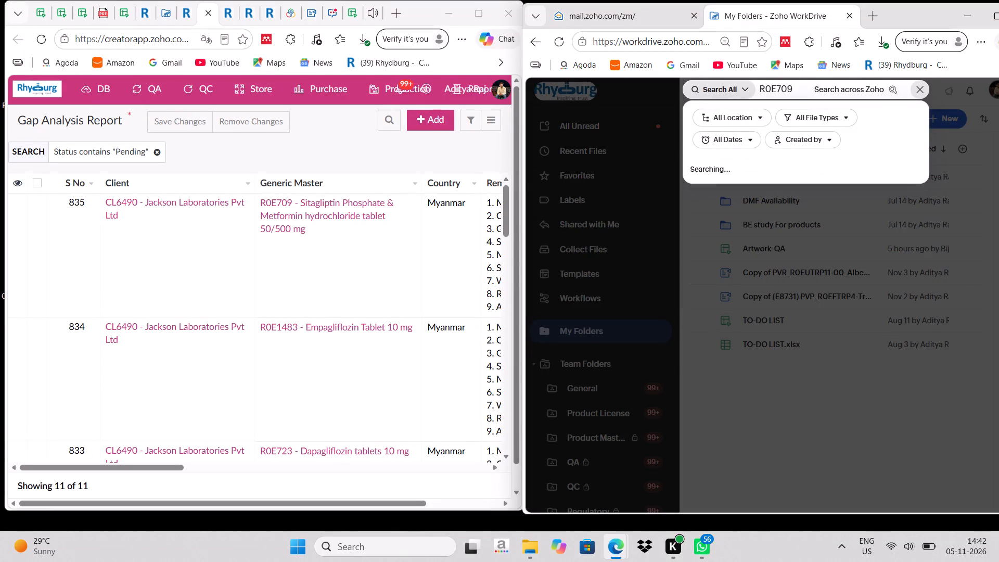
Search WorkDrive for R0E709 and filter the results to folders, with request 835's Remarks or Checklist column in view.
{"action": "key", "text": "Return"}
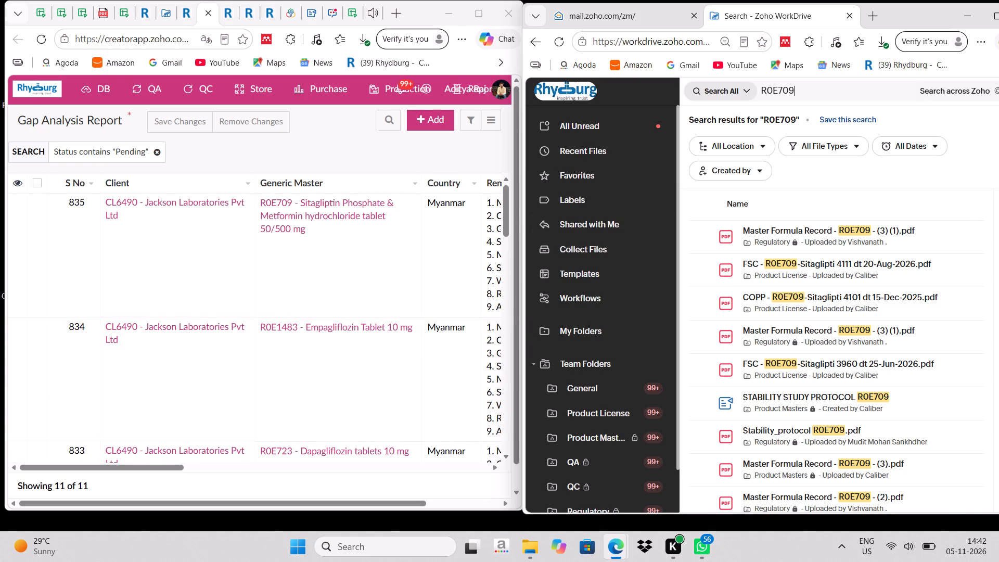
{"action": "left_click_drag", "start_coordinate": [126, 466], "coordinate": [235, 491]}
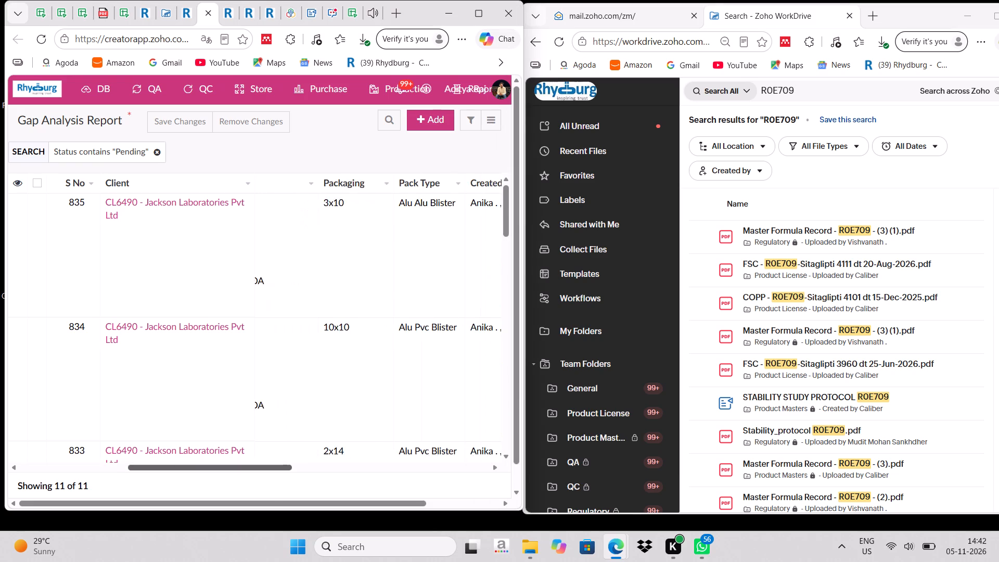
{"action": "left_click_drag", "start_coordinate": [235, 491], "coordinate": [178, 489]}
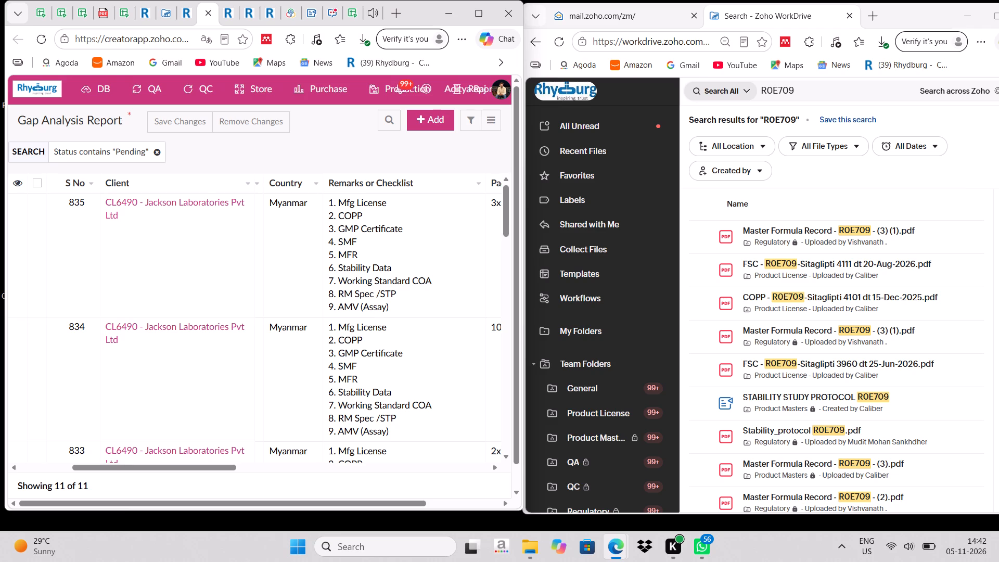
{"action": "left_click", "coordinate": [833, 155]}
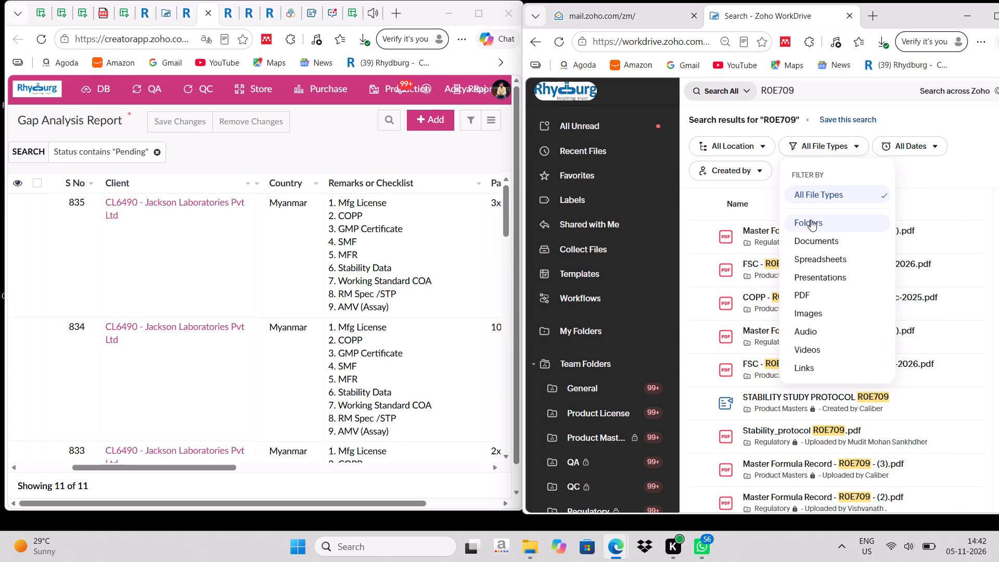
{"action": "left_click", "coordinate": [811, 220]}
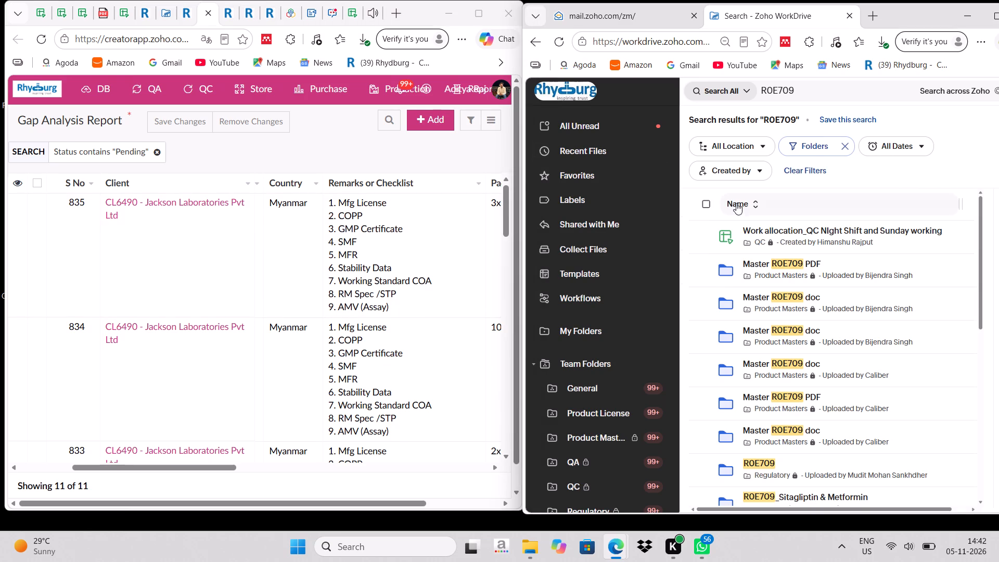
Open the first Master R0E709 PDF folder, look through its files against the request 835 checklist, and return to the search results.
{"action": "left_click", "coordinate": [776, 265]}
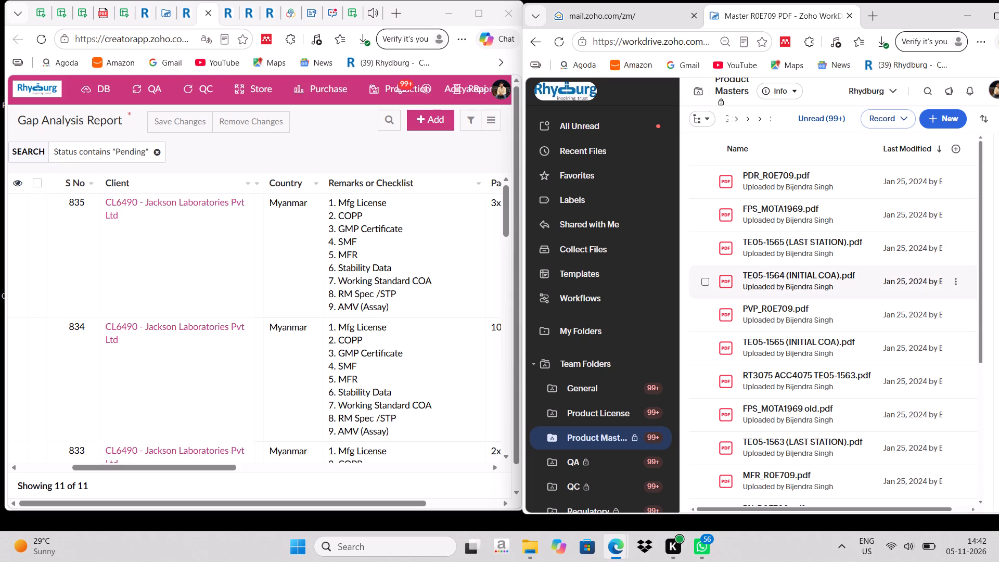
{"action": "scroll", "coordinate": [774, 293], "scroll_direction": "down", "scroll_amount": 2}
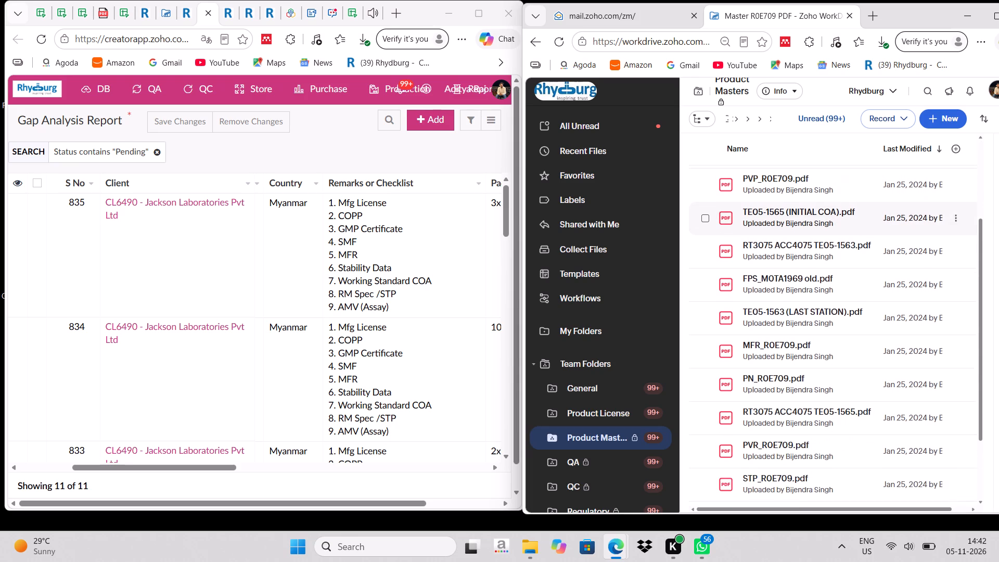
{"action": "scroll", "coordinate": [774, 293], "scroll_direction": "down", "scroll_amount": 7}
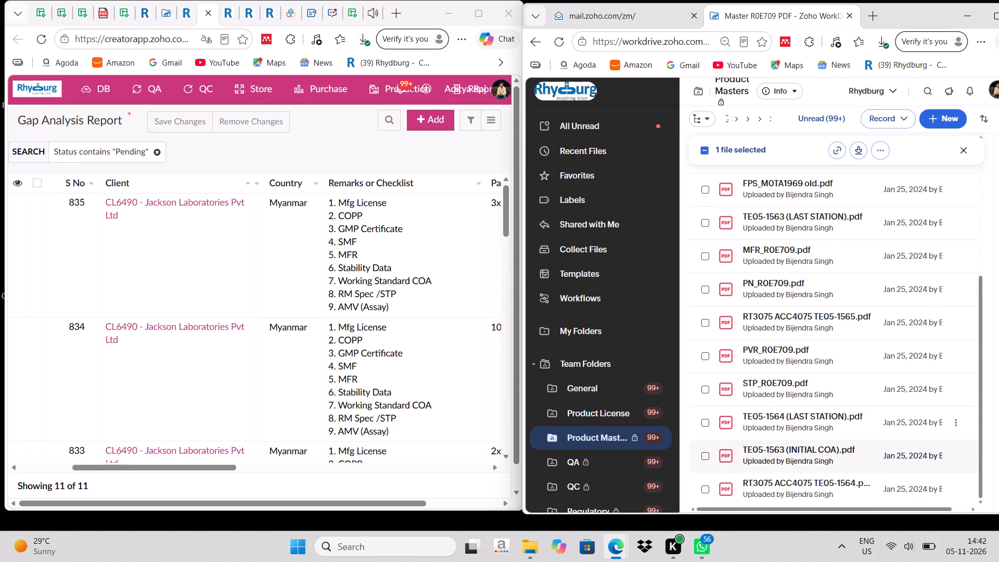
{"action": "scroll", "coordinate": [775, 394], "scroll_direction": "up", "scroll_amount": 6}
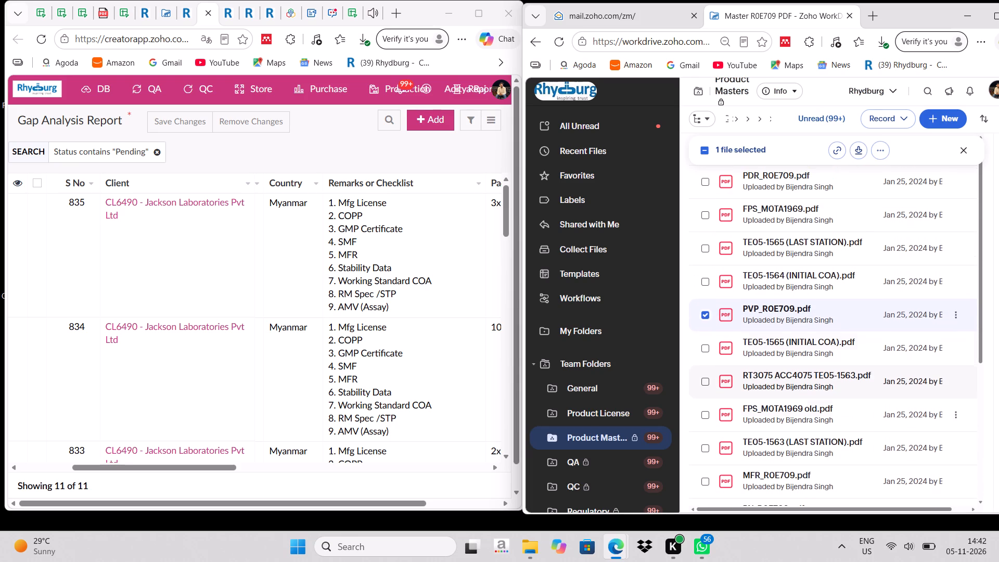
{"action": "scroll", "coordinate": [789, 335], "scroll_direction": "up", "scroll_amount": 4}
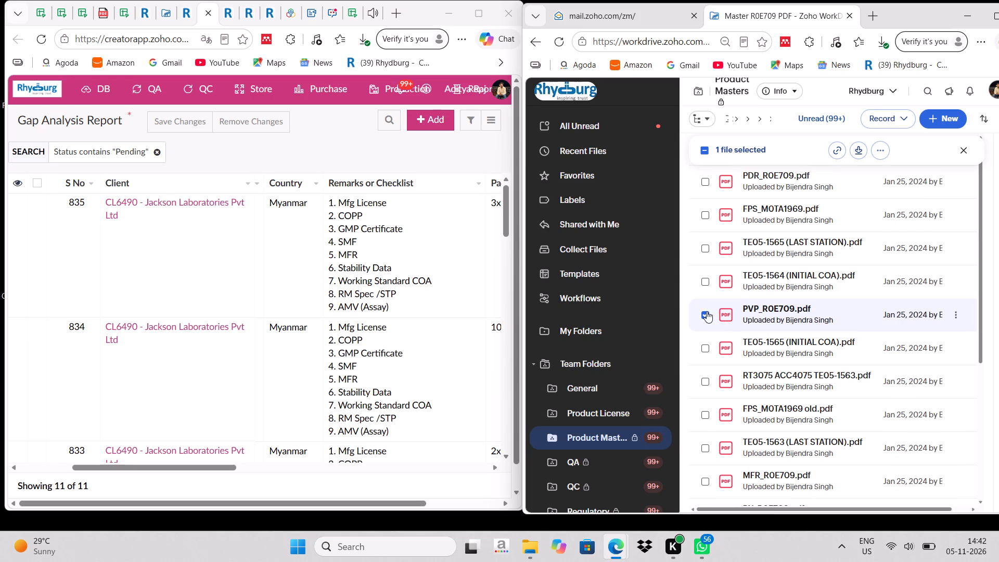
{"action": "left_click", "coordinate": [705, 311]}
{"action": "scroll", "coordinate": [807, 337], "scroll_direction": "down", "scroll_amount": 1}
{"action": "scroll", "coordinate": [807, 337], "scroll_direction": "up", "scroll_amount": 2}
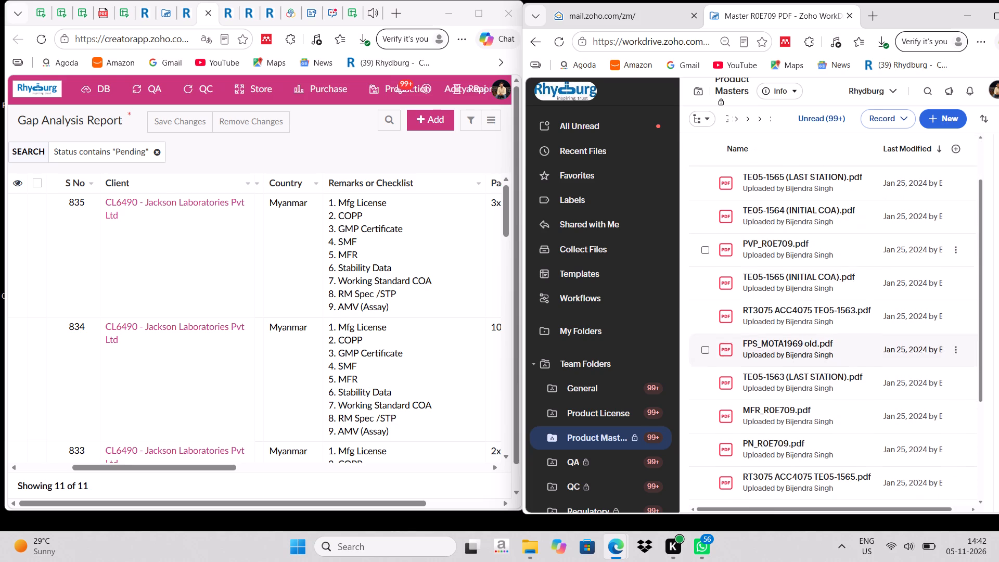
{"action": "scroll", "coordinate": [807, 337], "scroll_direction": "up", "scroll_amount": 3}
{"action": "left_click", "coordinate": [529, 40]}
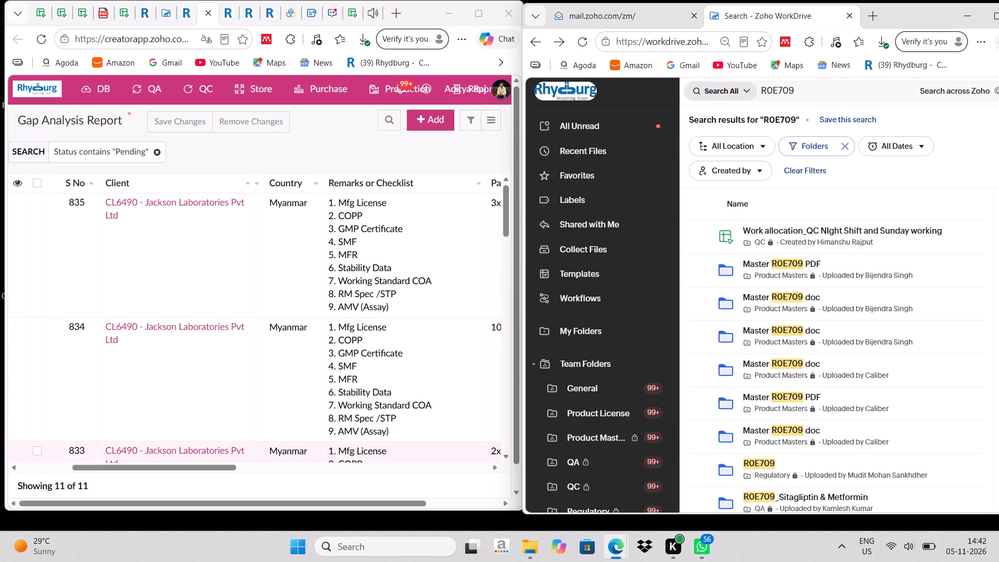
Open the R0E709 generic master record from request 835, review its Licenses list, and close the record.
{"action": "left_click_drag", "start_coordinate": [135, 467], "coordinate": [60, 461]}
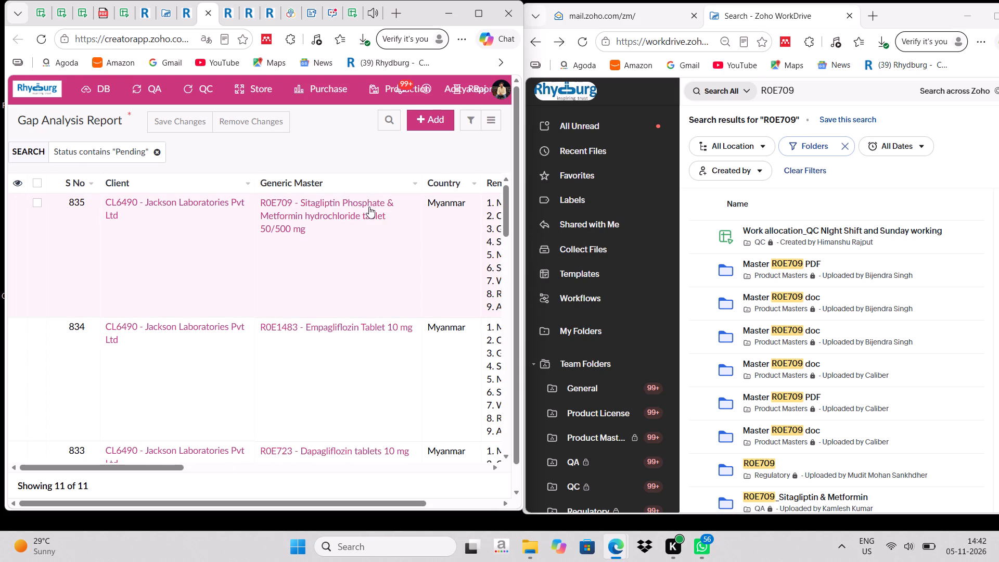
{"action": "left_click", "coordinate": [368, 207]}
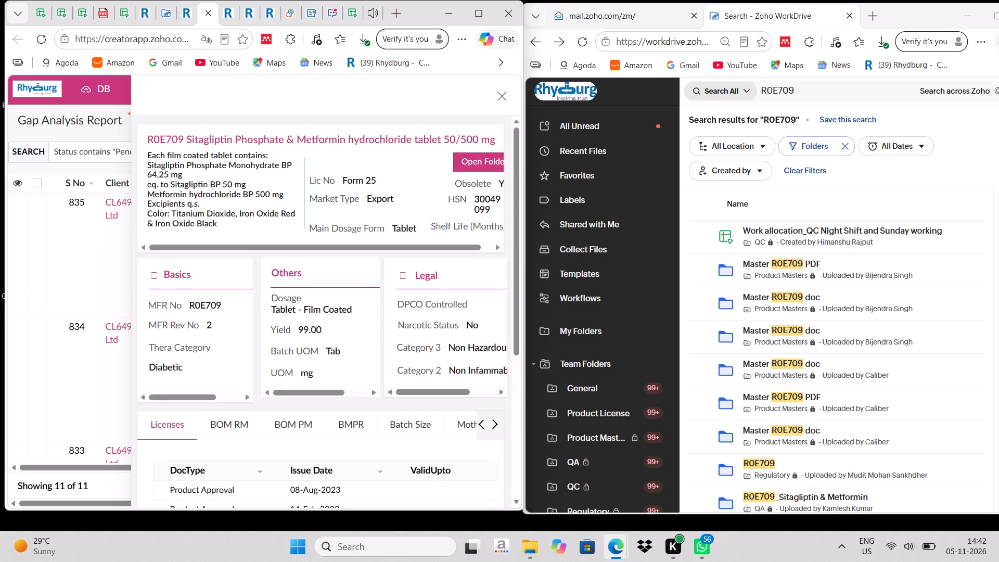
{"action": "scroll", "coordinate": [386, 399], "scroll_direction": "down", "scroll_amount": 4}
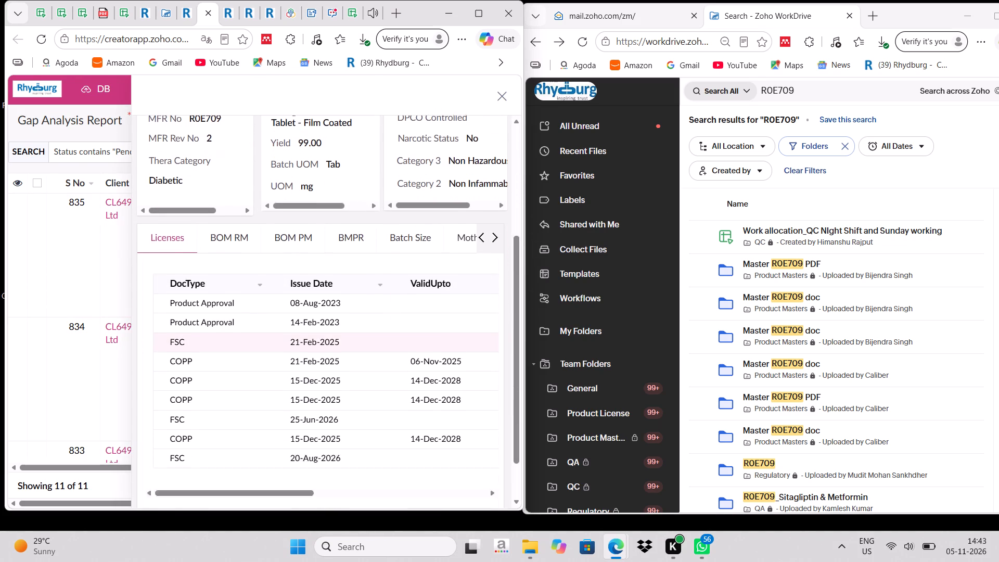
{"action": "scroll", "coordinate": [386, 399], "scroll_direction": "up", "scroll_amount": 4}
{"action": "left_click", "coordinate": [498, 95]}
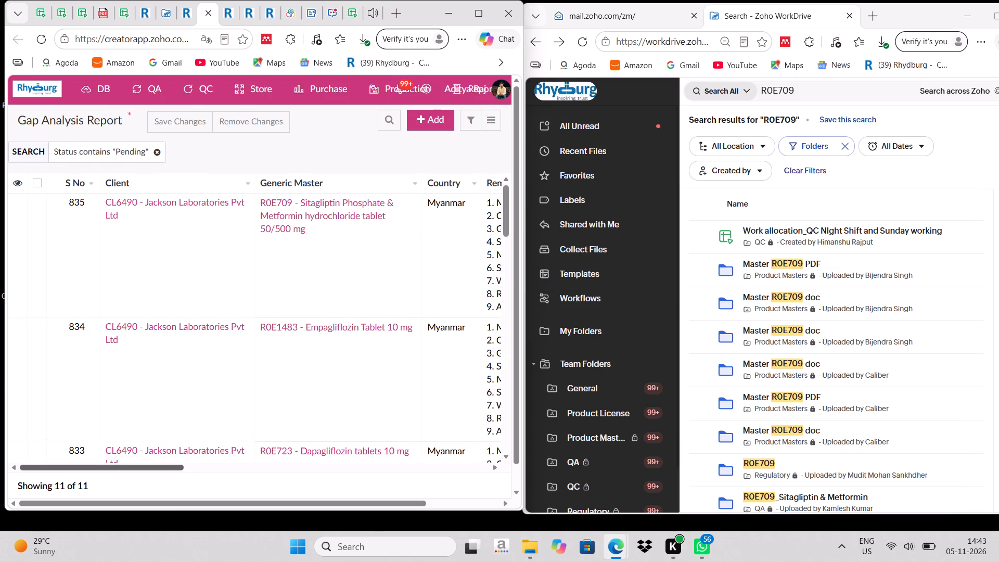
With the Remarks or Checklist column in view, examine the Master R0E709 PDF folder uploaded by Caliber and return to the results.
{"action": "left_click_drag", "start_coordinate": [87, 463], "coordinate": [156, 473]}
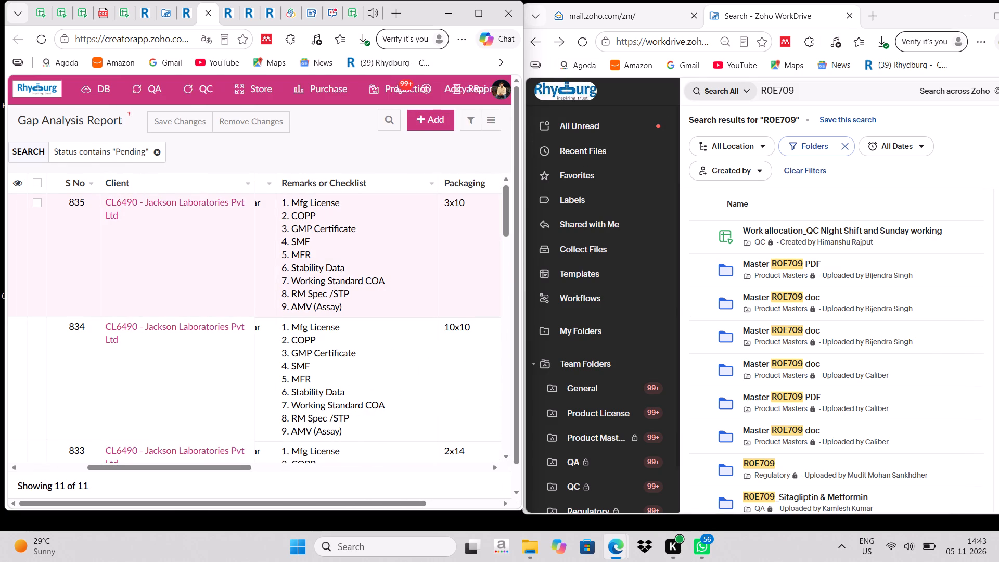
{"action": "scroll", "coordinate": [805, 323], "scroll_direction": "down", "scroll_amount": 9}
{"action": "scroll", "coordinate": [805, 325], "scroll_direction": "up", "scroll_amount": 11}
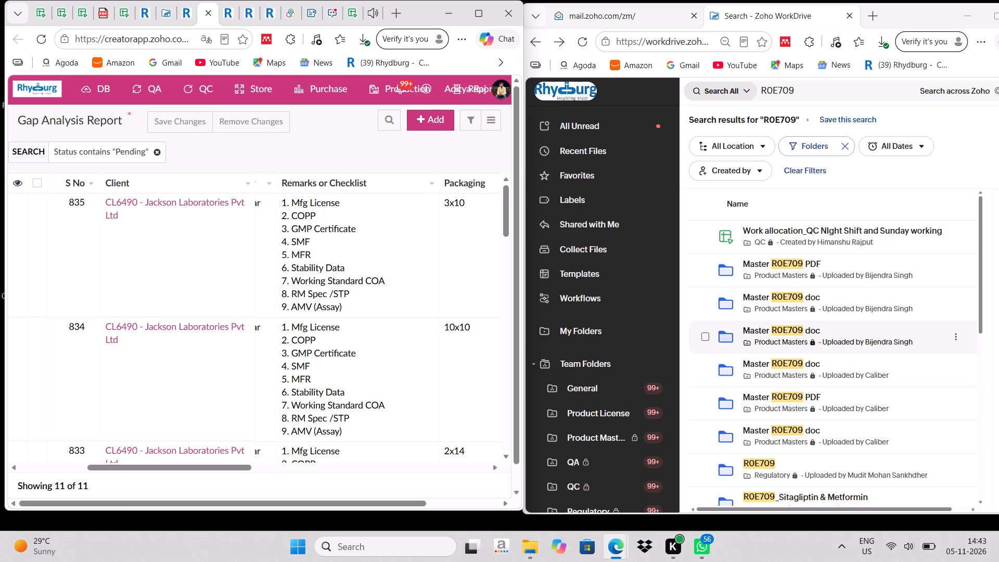
{"action": "scroll", "coordinate": [795, 342], "scroll_direction": "down", "scroll_amount": 1}
{"action": "left_click", "coordinate": [785, 333]}
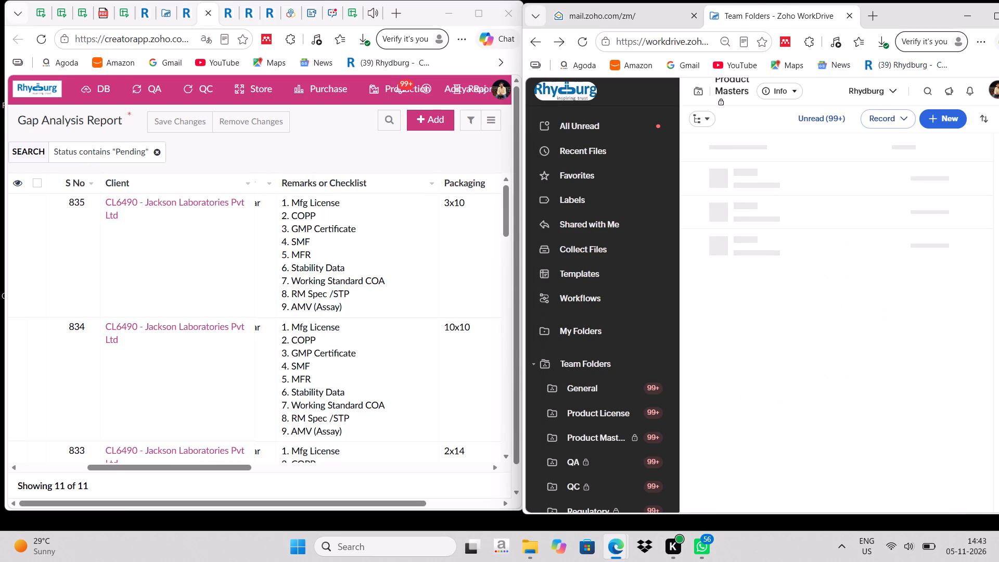
{"action": "scroll", "coordinate": [786, 234], "scroll_direction": "down", "scroll_amount": 13}
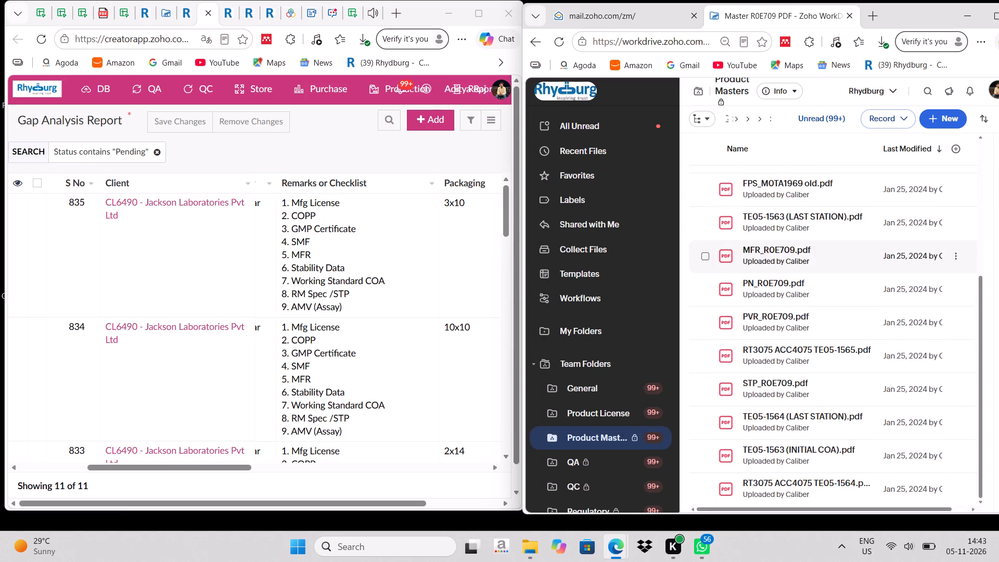
{"action": "left_click", "coordinate": [533, 44]}
{"action": "scroll", "coordinate": [897, 315], "scroll_direction": "down", "scroll_amount": 7}
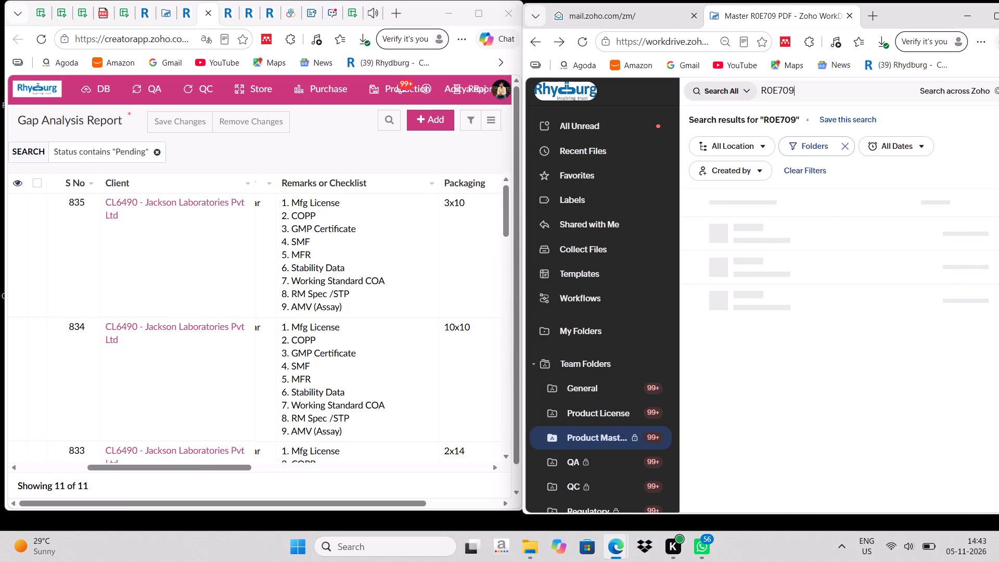
{"action": "scroll", "coordinate": [835, 321], "scroll_direction": "down", "scroll_amount": 13}
{"action": "scroll", "coordinate": [867, 269], "scroll_direction": "down", "scroll_amount": 8}
{"action": "scroll", "coordinate": [928, 263], "scroll_direction": "down", "scroll_amount": 7}
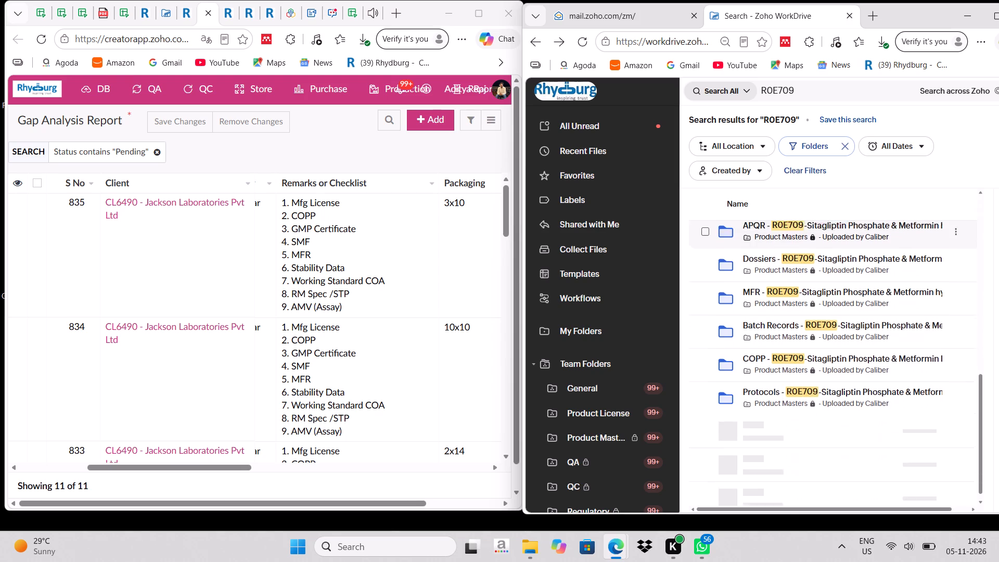
{"action": "scroll", "coordinate": [925, 274], "scroll_direction": "down", "scroll_amount": 15}
{"action": "scroll", "coordinate": [879, 331], "scroll_direction": "down", "scroll_amount": 15}
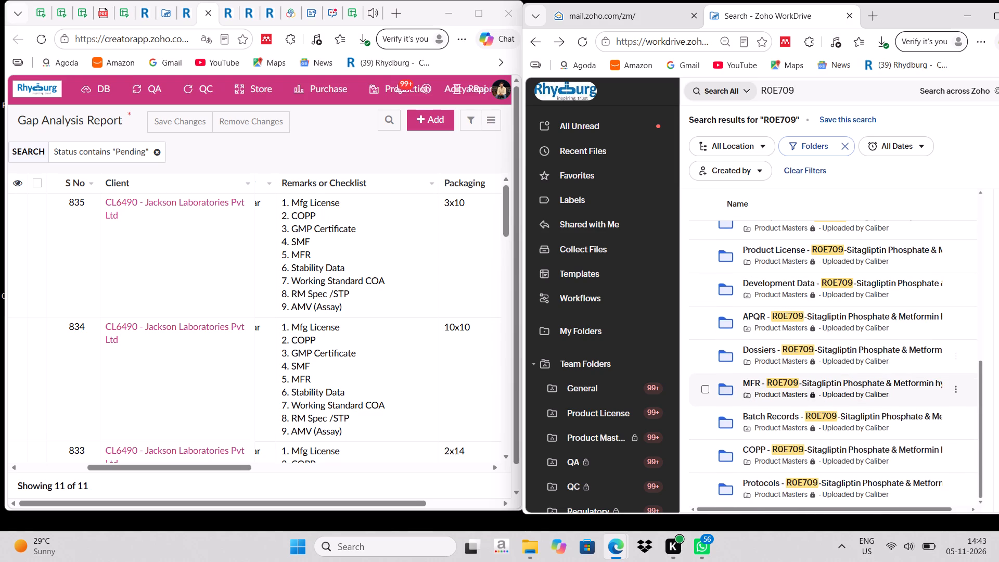
{"action": "scroll", "coordinate": [885, 374], "scroll_direction": "down", "scroll_amount": 15}
{"action": "left_click", "coordinate": [795, 351]}
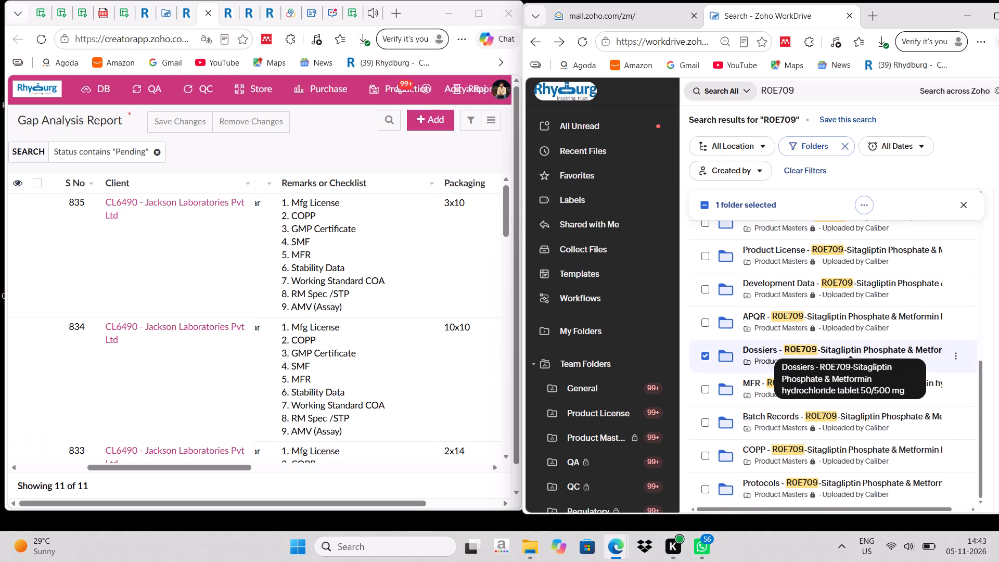
{"action": "left_click", "coordinate": [536, 46]}
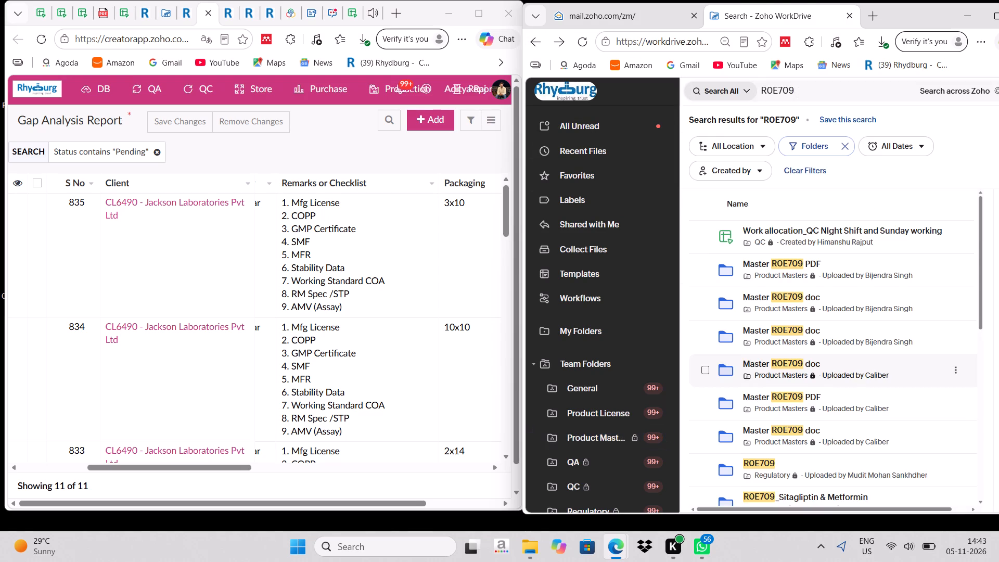
Open the MFR folder for R0E709, check its Master Formula Record files, and return to the search results.
{"action": "scroll", "coordinate": [842, 372], "scroll_direction": "down", "scroll_amount": 13}
{"action": "scroll", "coordinate": [846, 374], "scroll_direction": "down", "scroll_amount": 15}
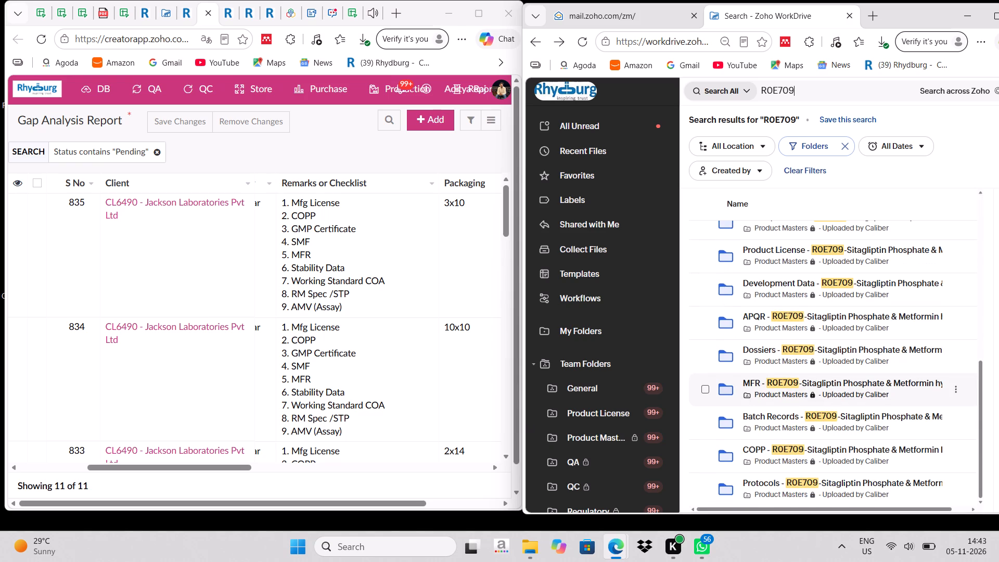
{"action": "scroll", "coordinate": [846, 376], "scroll_direction": "down", "scroll_amount": 2}
{"action": "left_click", "coordinate": [778, 380]}
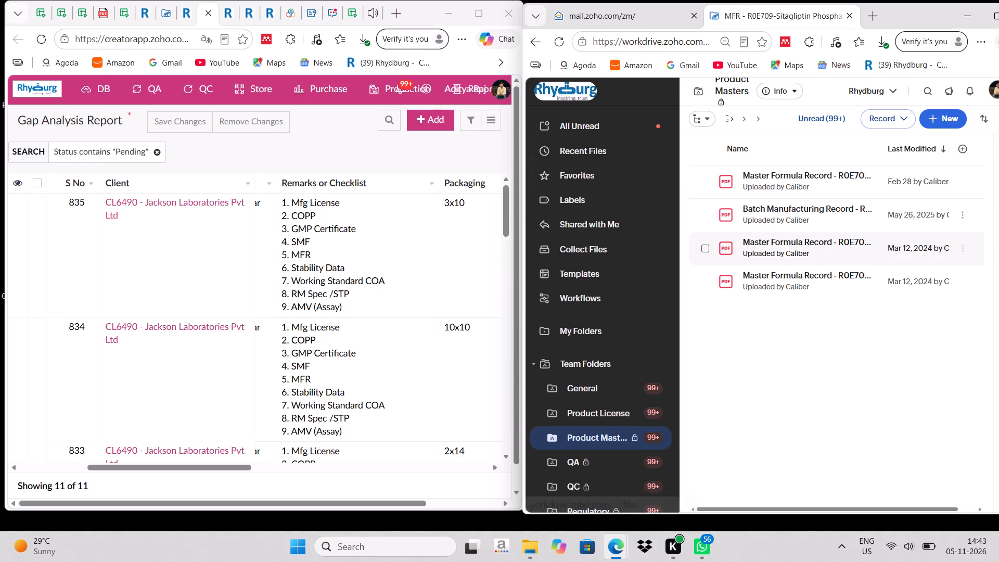
{"action": "left_click", "coordinate": [536, 39]}
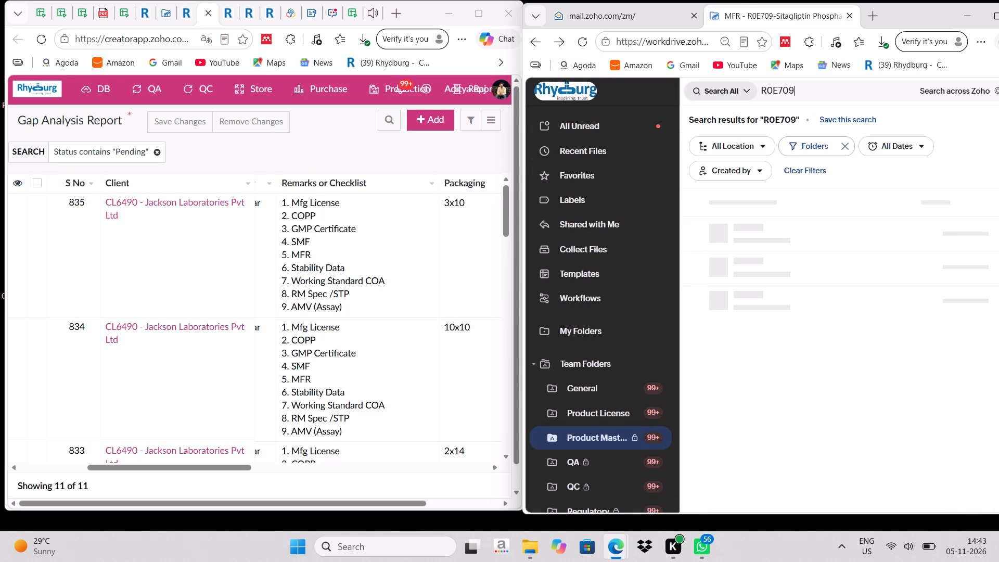
Open the Protocols folder for R0E709, check its contents, and return to the search results.
{"action": "scroll", "coordinate": [853, 346], "scroll_direction": "down", "scroll_amount": 20}
{"action": "scroll", "coordinate": [868, 364], "scroll_direction": "down", "scroll_amount": 3}
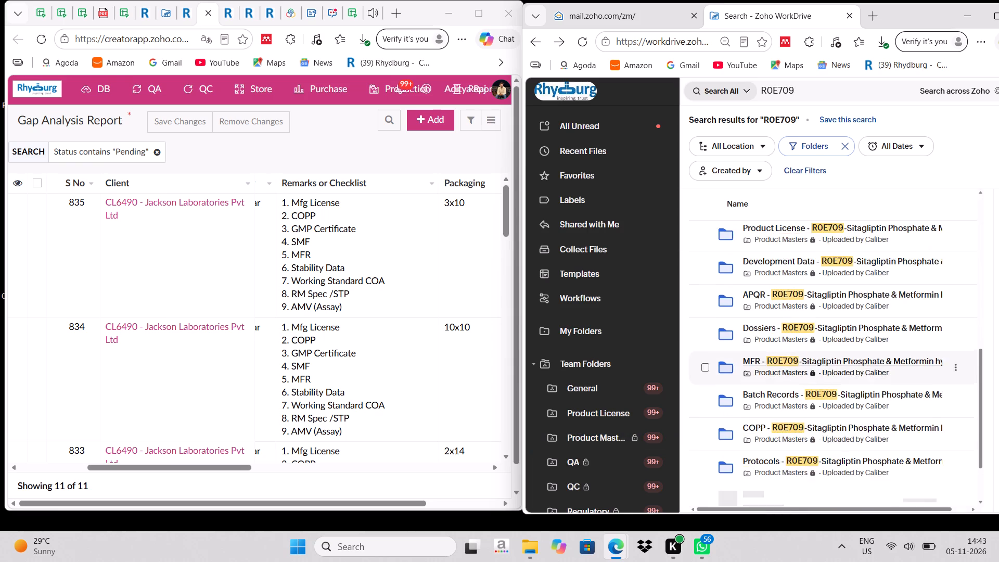
{"action": "scroll", "coordinate": [870, 367], "scroll_direction": "down", "scroll_amount": 20}
{"action": "scroll", "coordinate": [921, 414], "scroll_direction": "down", "scroll_amount": 5}
{"action": "left_click", "coordinate": [854, 486]}
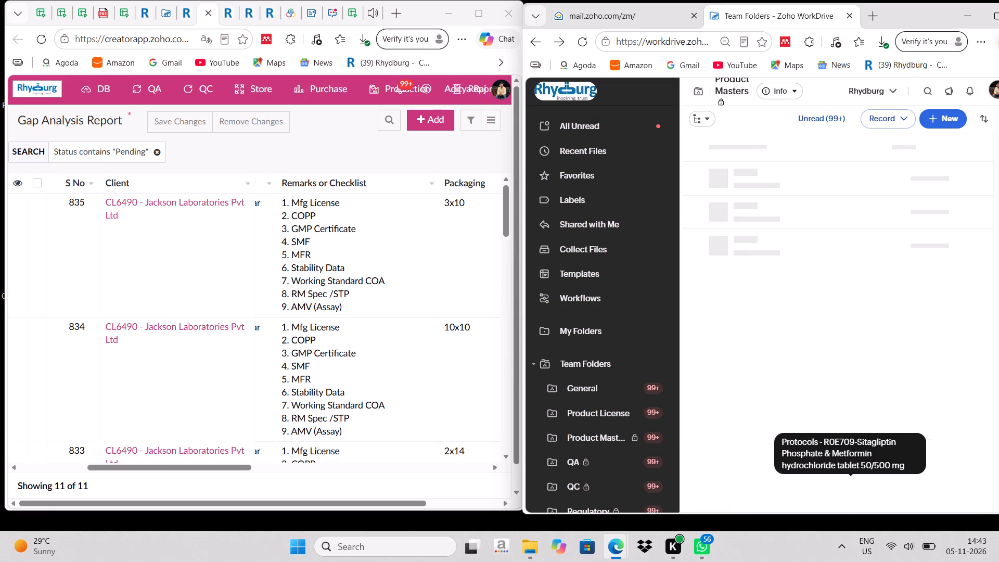
{"action": "left_click", "coordinate": [530, 43]}
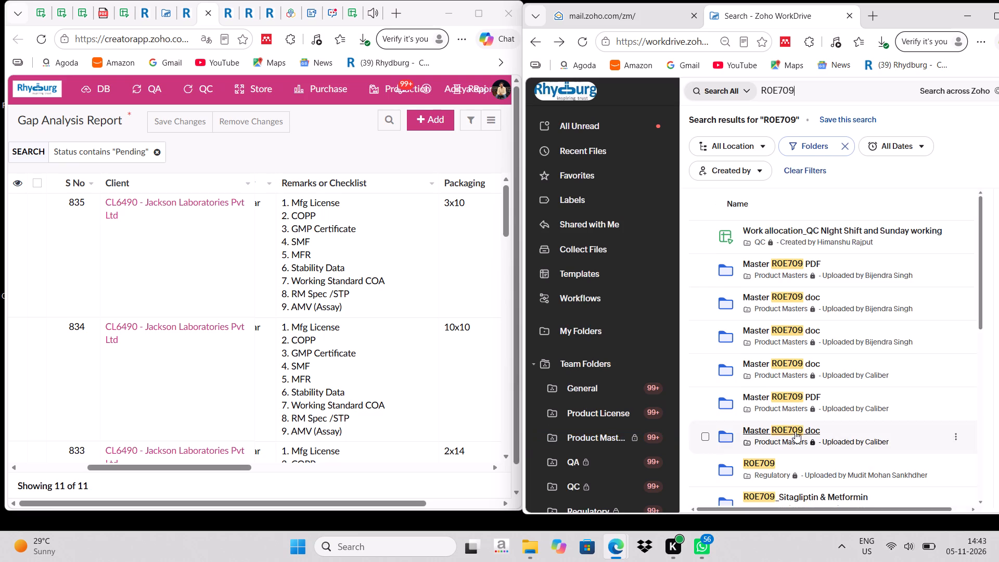
Open the COPP folder for R0E709, check its files, and return to the search results.
{"action": "scroll", "coordinate": [798, 461], "scroll_direction": "down", "scroll_amount": 20}
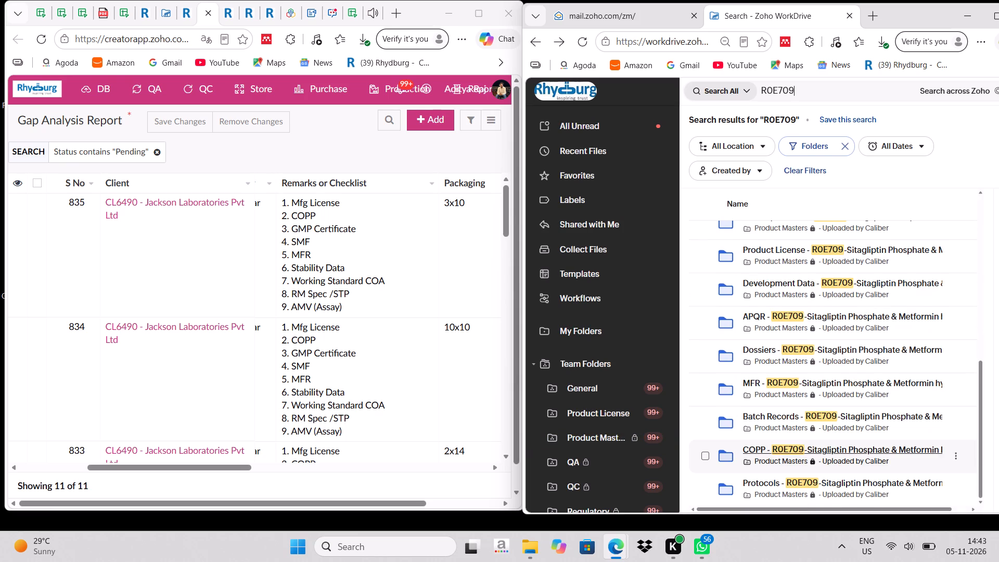
{"action": "left_click", "coordinate": [796, 447]}
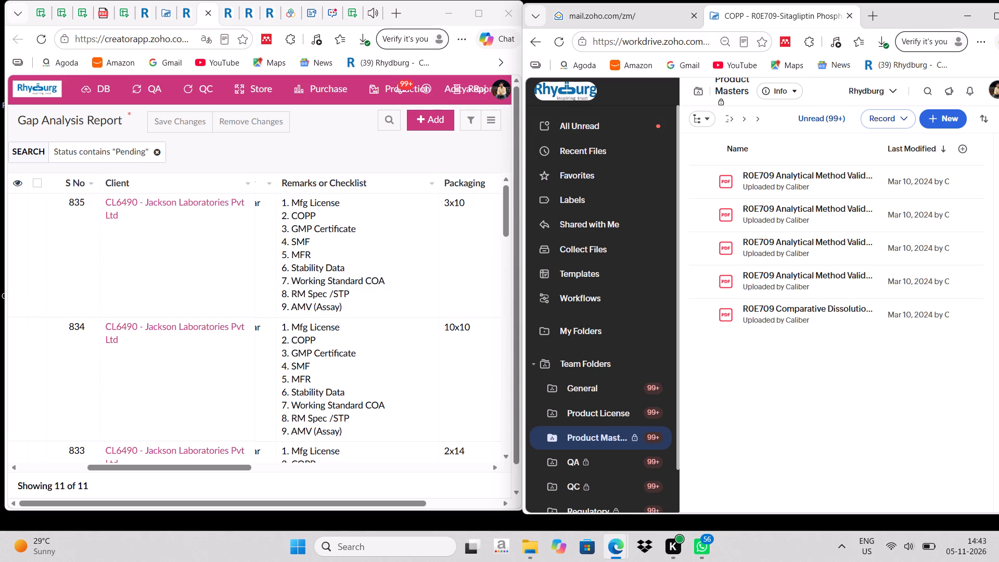
{"action": "left_click", "coordinate": [537, 42]}
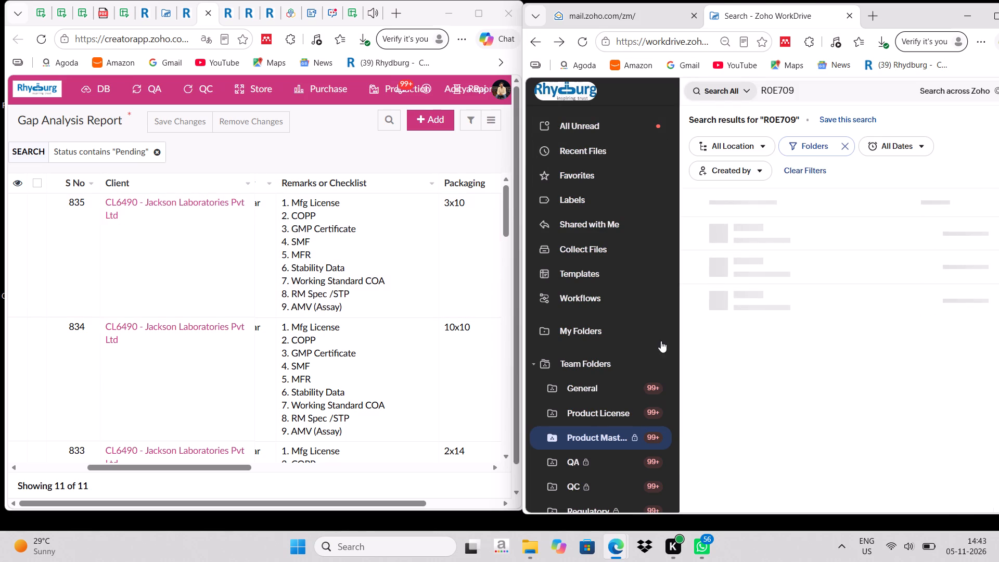
Look over the remaining R0E709 folder results, and switch the file-type filter from folders to PDF.
{"action": "scroll", "coordinate": [845, 364], "scroll_direction": "down", "scroll_amount": 16}
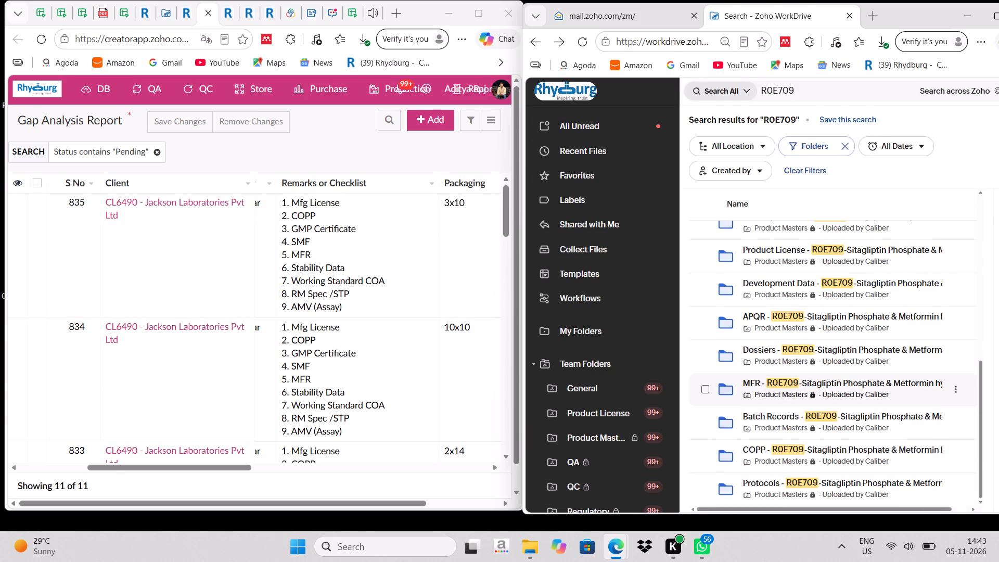
{"action": "left_click", "coordinate": [850, 148]}
{"action": "left_click", "coordinate": [825, 142]}
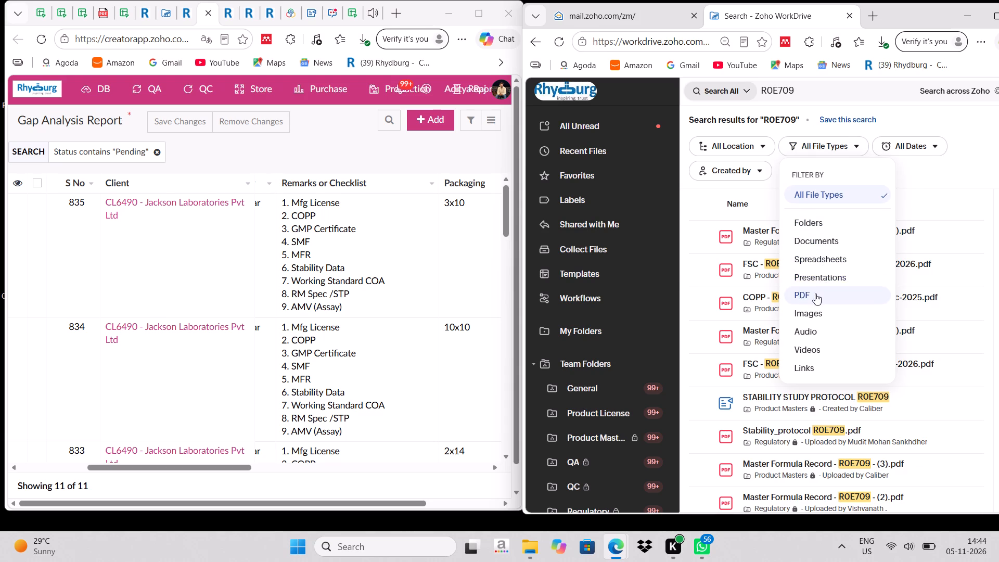
{"action": "left_click", "coordinate": [815, 293]}
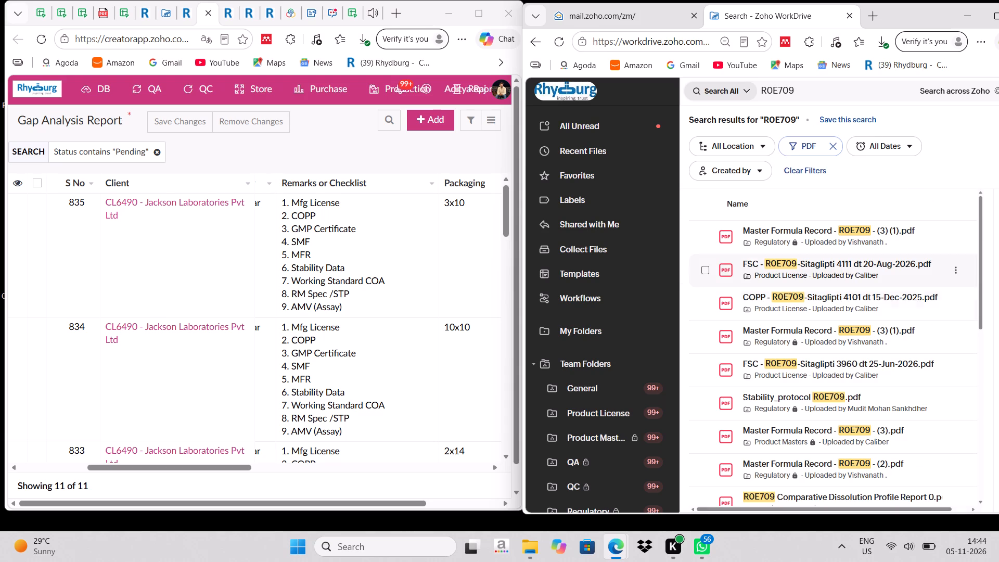
Examine the PDF search results for R0E709 for the documents required by request 835's checklist.
{"action": "scroll", "coordinate": [839, 293], "scroll_direction": "down", "scroll_amount": 4}
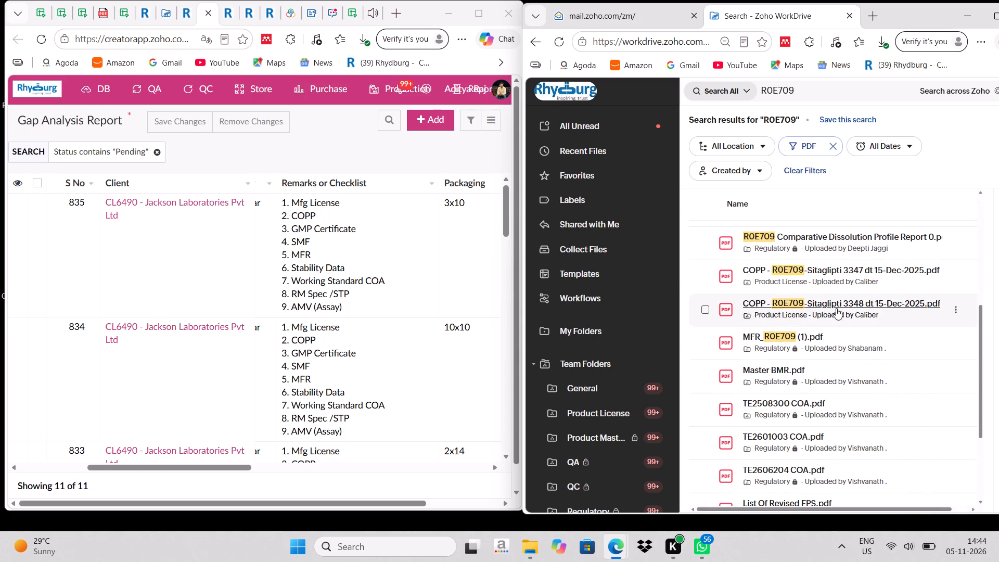
{"action": "scroll", "coordinate": [838, 305], "scroll_direction": "down", "scroll_amount": 6}
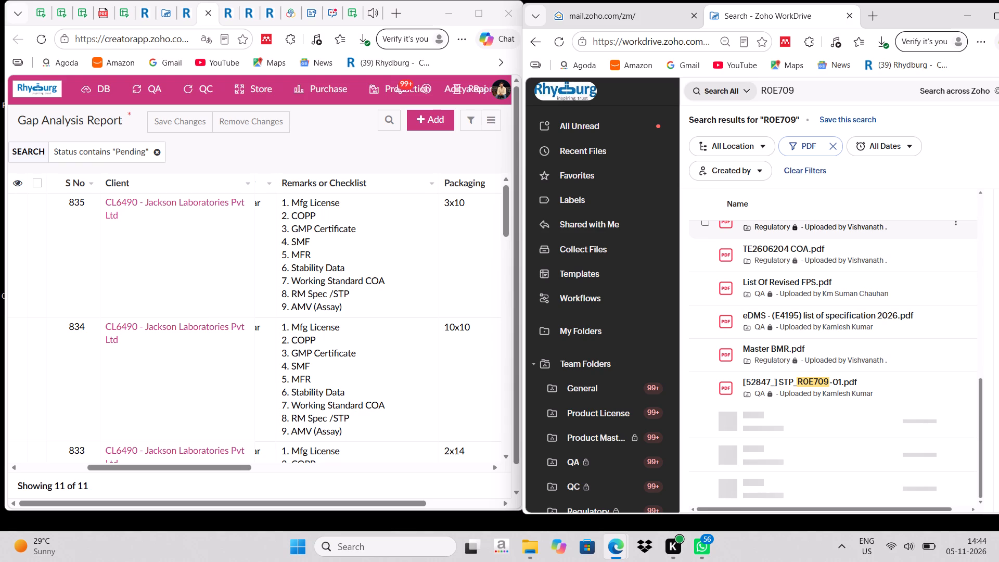
{"action": "scroll", "coordinate": [843, 311], "scroll_direction": "down", "scroll_amount": 9}
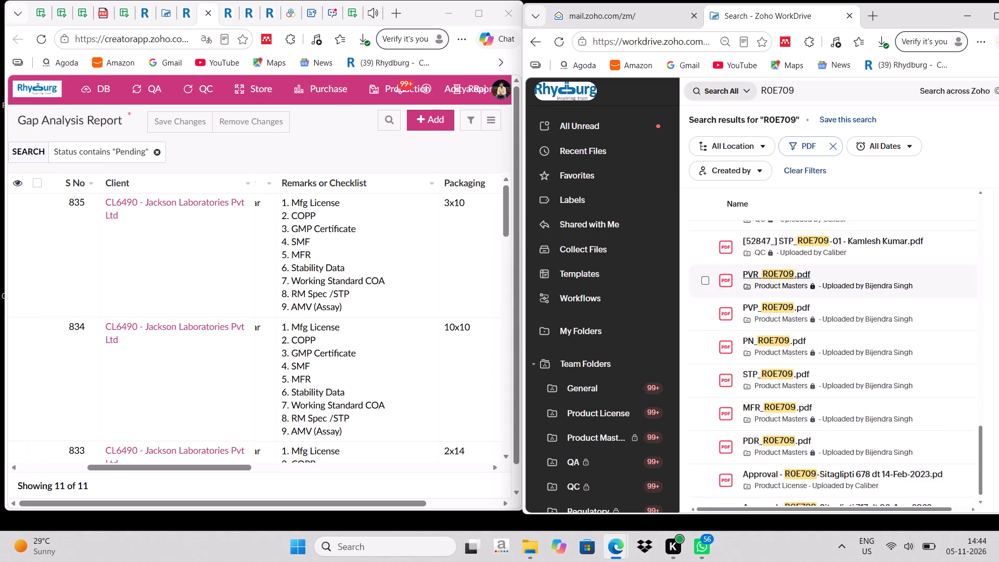
{"action": "scroll", "coordinate": [843, 314], "scroll_direction": "down", "scroll_amount": 16}
{"action": "scroll", "coordinate": [843, 314], "scroll_direction": "down", "scroll_amount": 6}
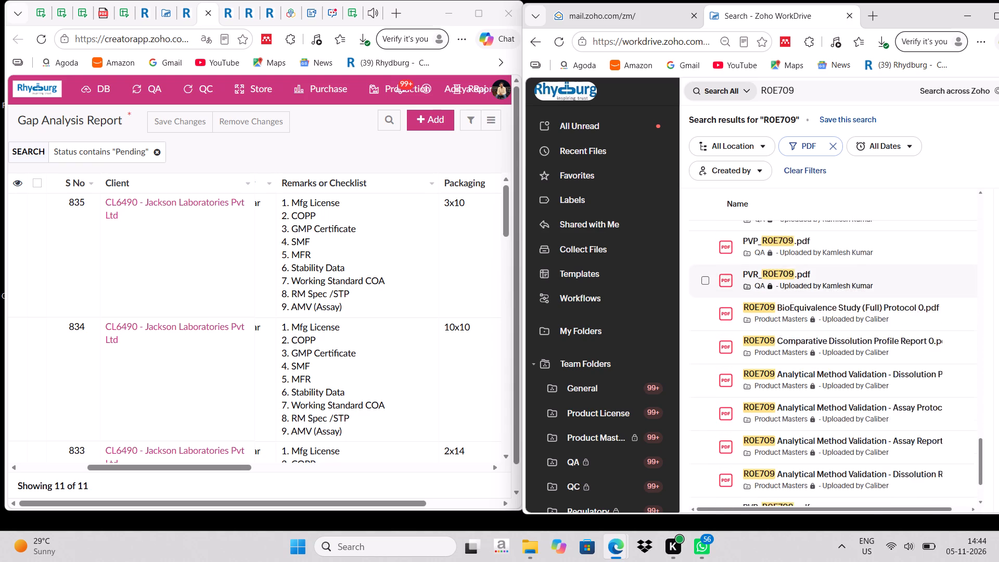
{"action": "scroll", "coordinate": [843, 315], "scroll_direction": "down", "scroll_amount": 20}
{"action": "scroll", "coordinate": [843, 317], "scroll_direction": "down", "scroll_amount": 7}
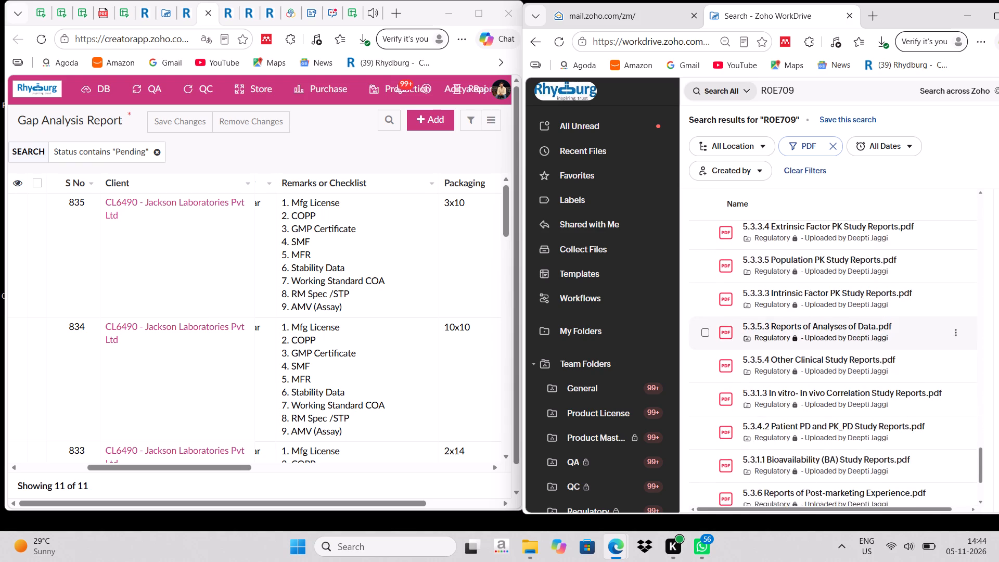
{"action": "scroll", "coordinate": [843, 319], "scroll_direction": "down", "scroll_amount": 16}
{"action": "scroll", "coordinate": [843, 322], "scroll_direction": "down", "scroll_amount": 7}
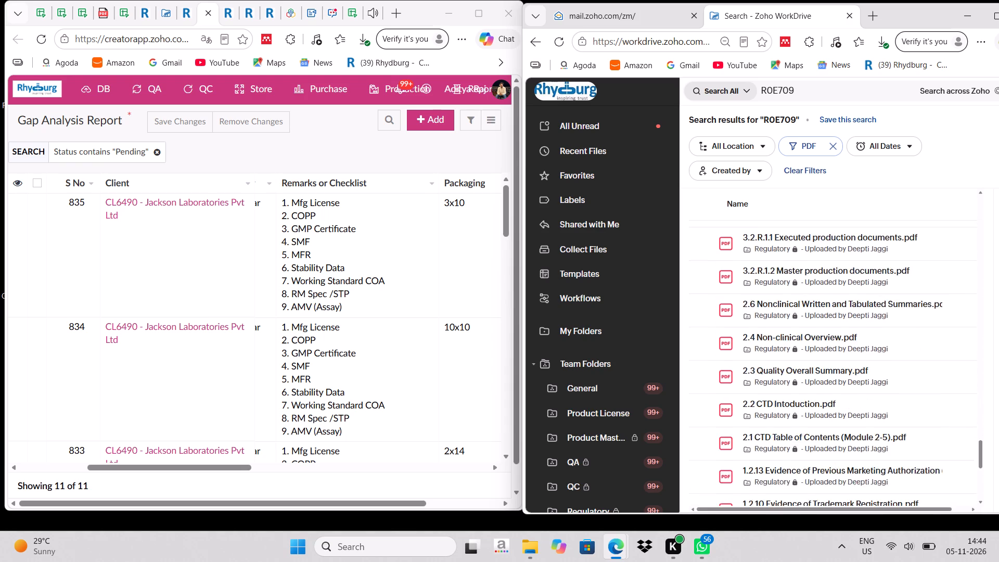
{"action": "scroll", "coordinate": [843, 322], "scroll_direction": "down", "scroll_amount": 14}
{"action": "scroll", "coordinate": [842, 324], "scroll_direction": "down", "scroll_amount": 14}
{"action": "scroll", "coordinate": [829, 340], "scroll_direction": "down", "scroll_amount": 17}
{"action": "scroll", "coordinate": [816, 371], "scroll_direction": "down", "scroll_amount": 7}
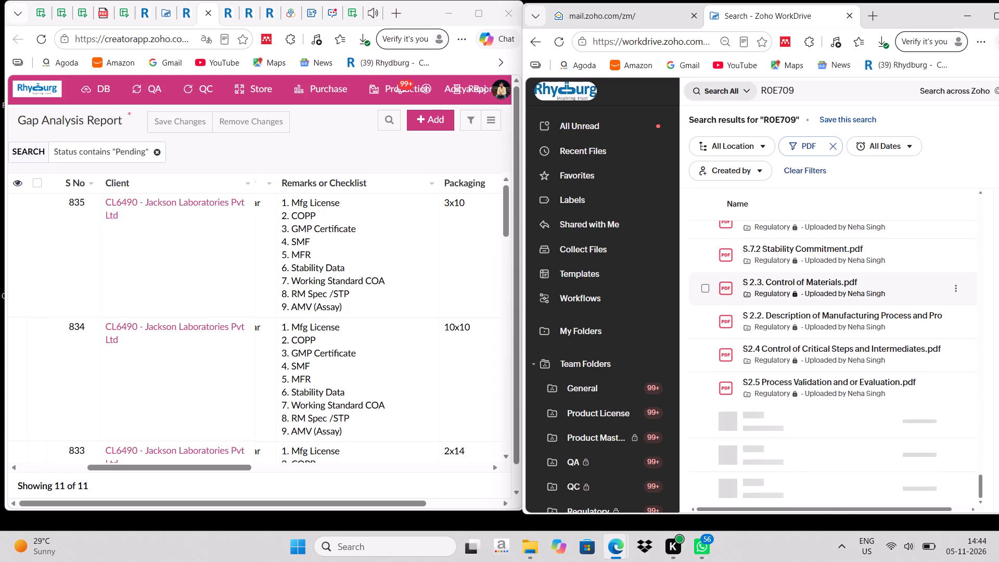
{"action": "scroll", "coordinate": [817, 371], "scroll_direction": "down", "scroll_amount": 15}
{"action": "scroll", "coordinate": [823, 367], "scroll_direction": "down", "scroll_amount": 14}
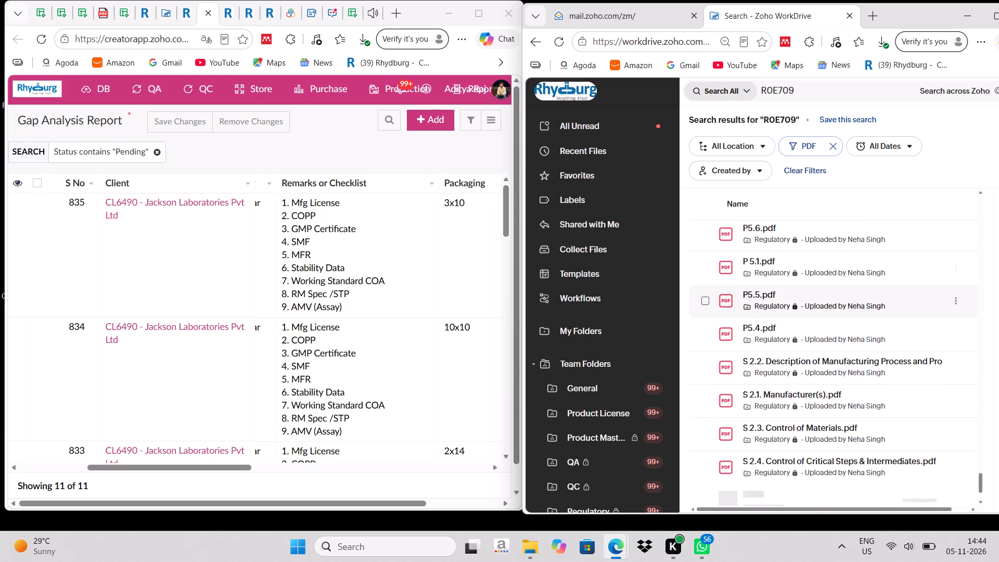
{"action": "scroll", "coordinate": [827, 376], "scroll_direction": "down", "scroll_amount": 6}
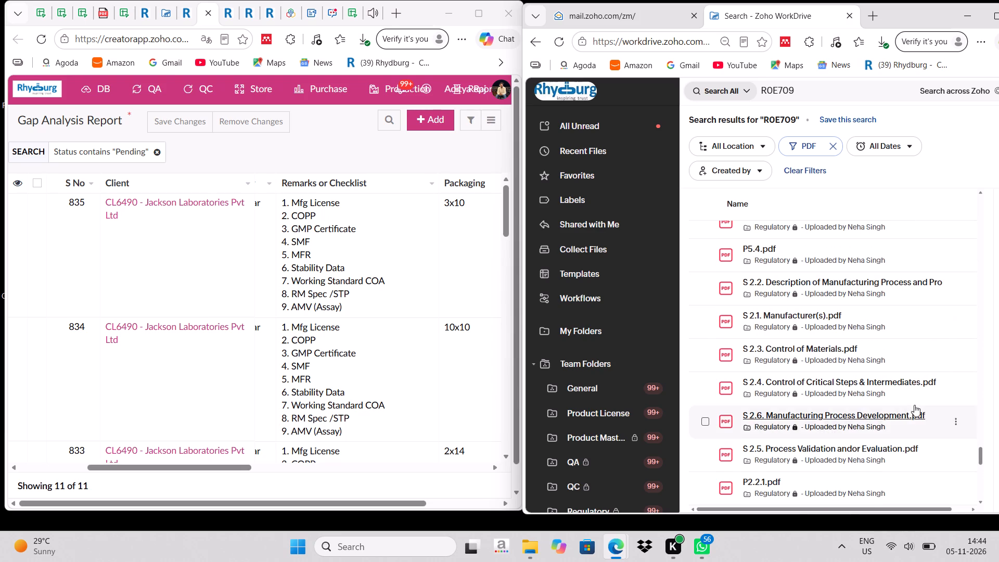
{"action": "scroll", "coordinate": [914, 402], "scroll_direction": "down", "scroll_amount": 4}
{"action": "scroll", "coordinate": [809, 357], "scroll_direction": "down", "scroll_amount": 5}
{"action": "scroll", "coordinate": [809, 359], "scroll_direction": "up", "scroll_amount": 5}
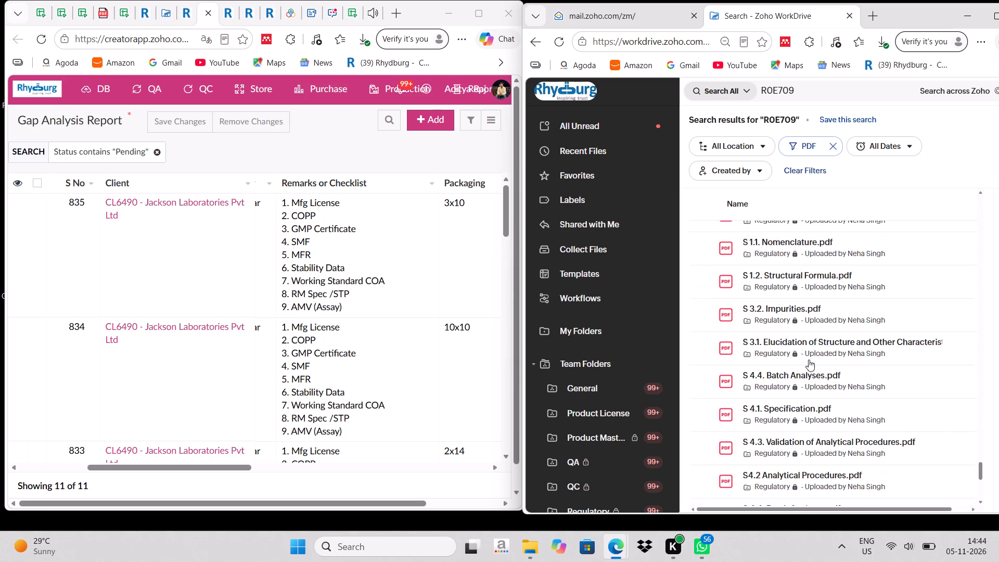
{"action": "scroll", "coordinate": [809, 360], "scroll_direction": "up", "scroll_amount": 3}
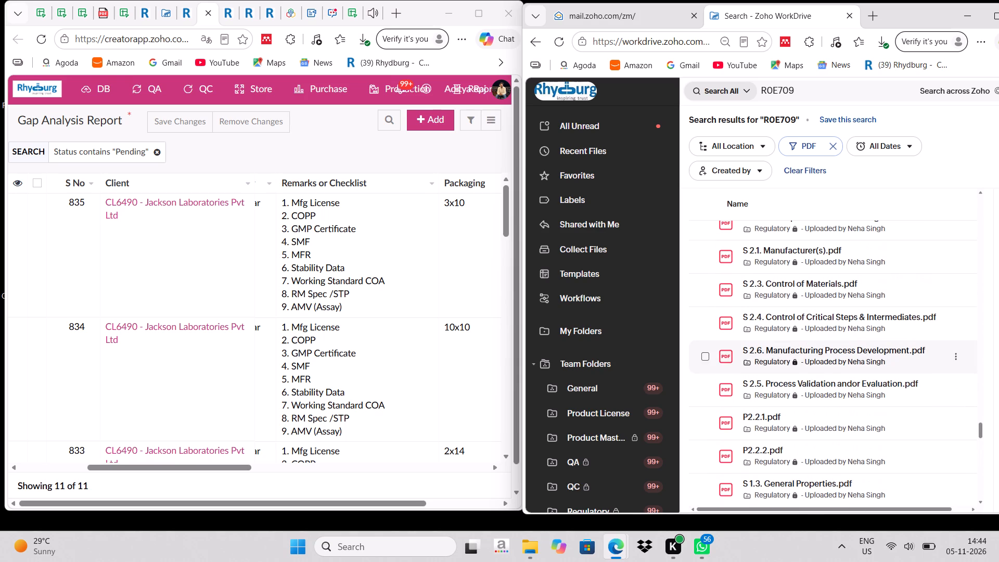
{"action": "scroll", "coordinate": [823, 372], "scroll_direction": "down", "scroll_amount": 14}
{"action": "scroll", "coordinate": [823, 374], "scroll_direction": "down", "scroll_amount": 15}
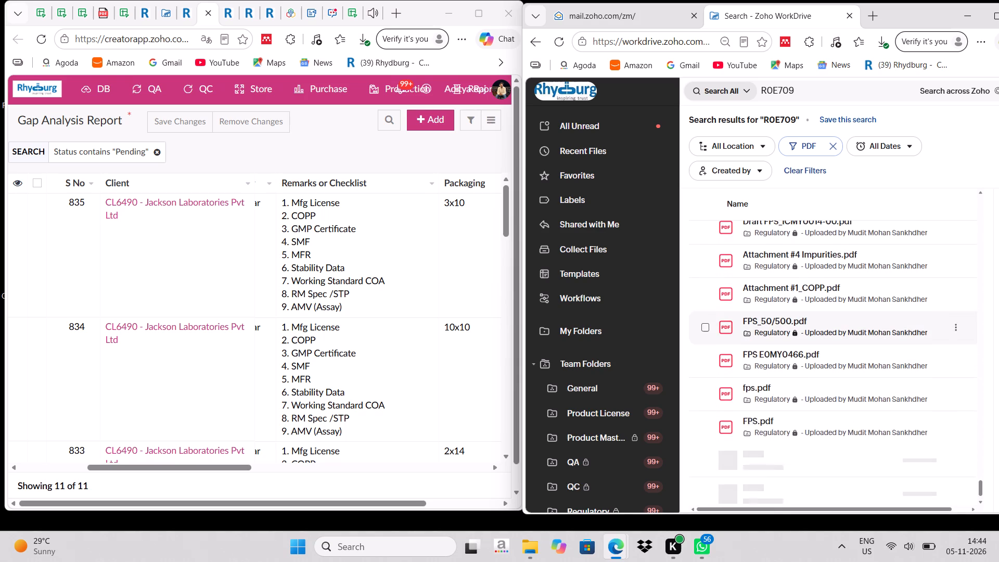
{"action": "scroll", "coordinate": [823, 375], "scroll_direction": "down", "scroll_amount": 15}
{"action": "scroll", "coordinate": [823, 377], "scroll_direction": "down", "scroll_amount": 7}
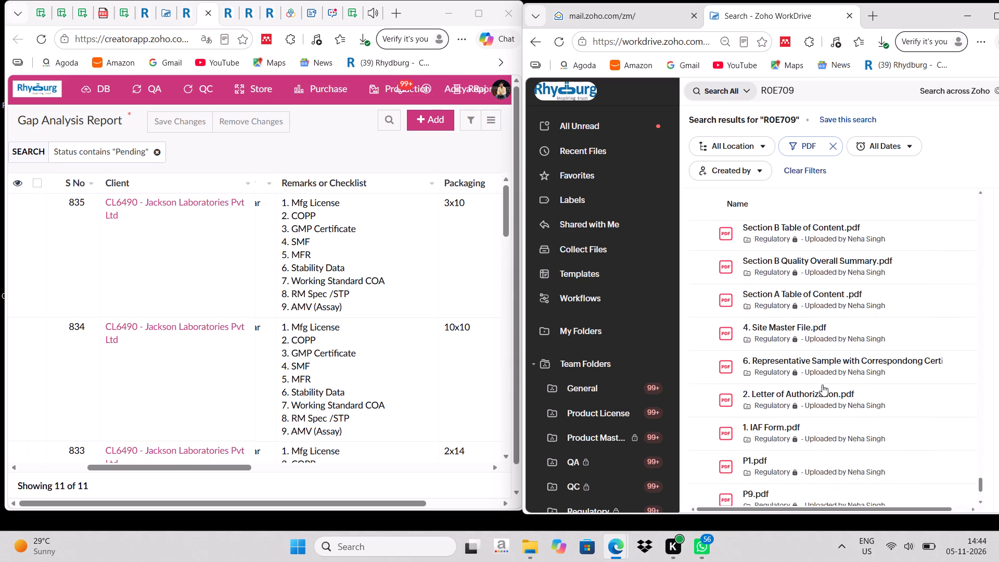
{"action": "scroll", "coordinate": [822, 385], "scroll_direction": "up", "scroll_amount": 3}
{"action": "scroll", "coordinate": [804, 392], "scroll_direction": "down", "scroll_amount": 4}
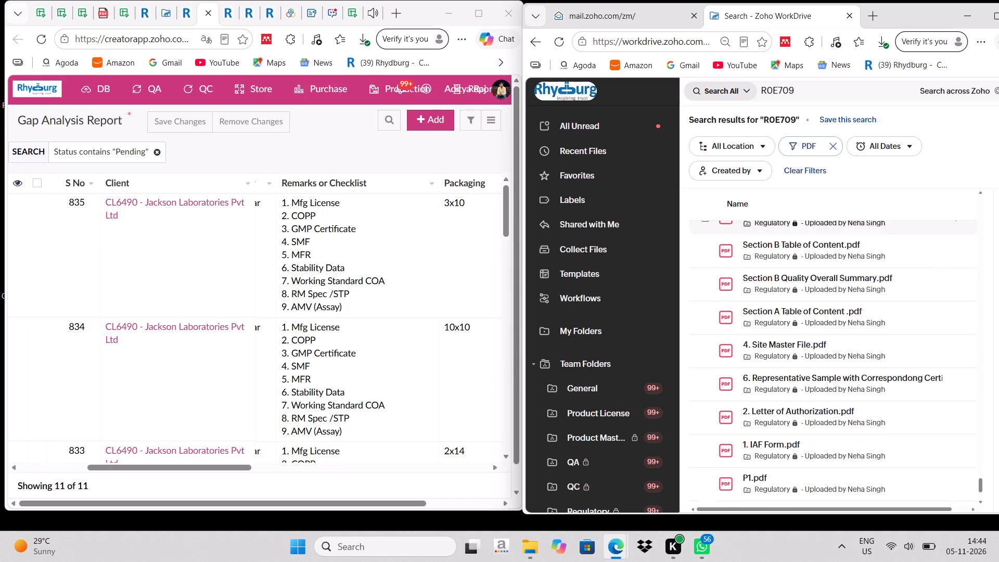
{"action": "scroll", "coordinate": [804, 391], "scroll_direction": "down", "scroll_amount": 20}
{"action": "scroll", "coordinate": [805, 389], "scroll_direction": "down", "scroll_amount": 13}
{"action": "scroll", "coordinate": [807, 370], "scroll_direction": "up", "scroll_amount": 4}
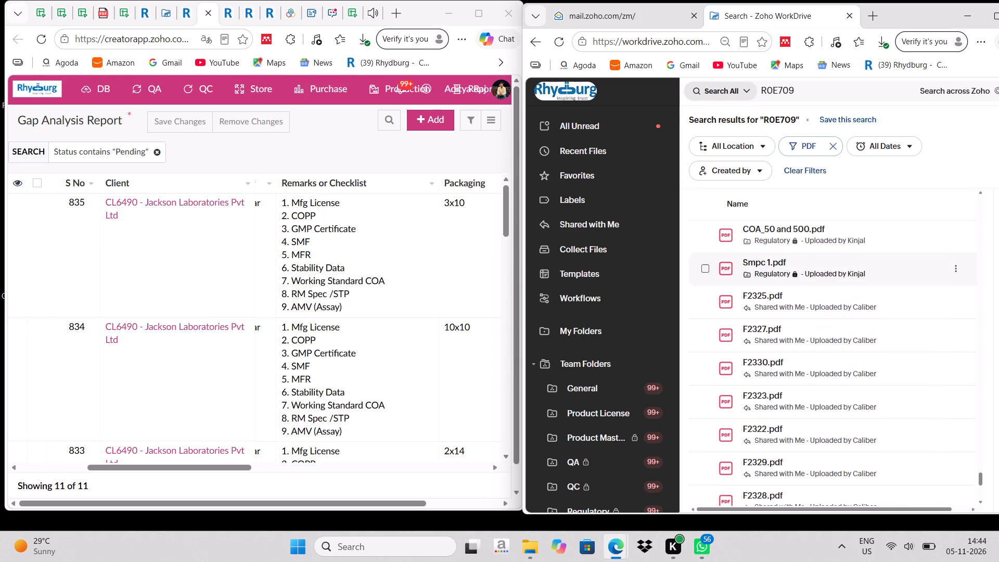
{"action": "scroll", "coordinate": [807, 370], "scroll_direction": "up", "scroll_amount": 3}
{"action": "scroll", "coordinate": [807, 371], "scroll_direction": "down", "scroll_amount": 19}
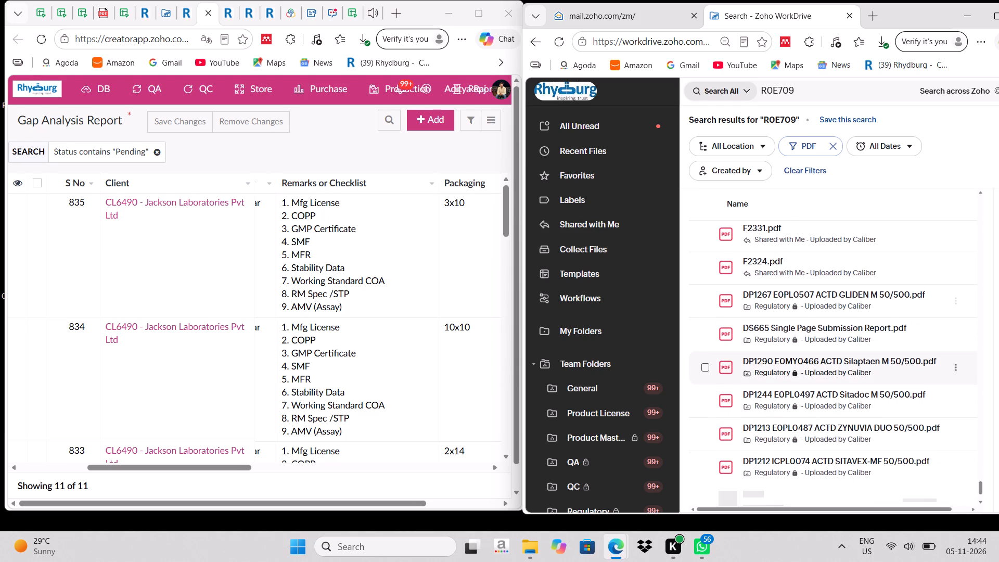
{"action": "scroll", "coordinate": [807, 371], "scroll_direction": "down", "scroll_amount": 18}
{"action": "scroll", "coordinate": [807, 371], "scroll_direction": "down", "scroll_amount": 10}
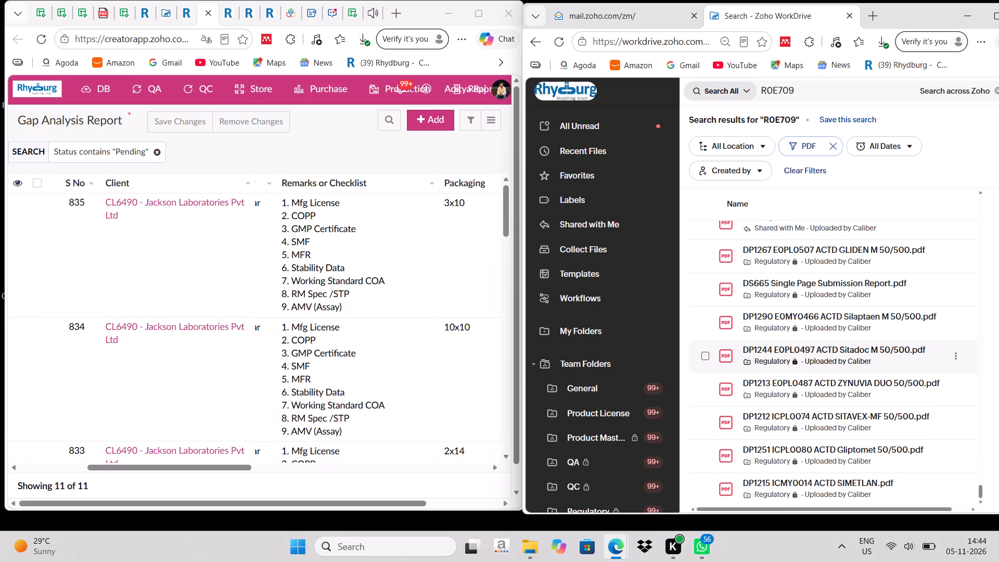
{"action": "scroll", "coordinate": [807, 373], "scroll_direction": "down", "scroll_amount": 14}
{"action": "scroll", "coordinate": [797, 371], "scroll_direction": "up", "scroll_amount": 4}
{"action": "scroll", "coordinate": [797, 373], "scroll_direction": "down", "scroll_amount": 11}
{"action": "scroll", "coordinate": [788, 439], "scroll_direction": "up", "scroll_amount": 2}
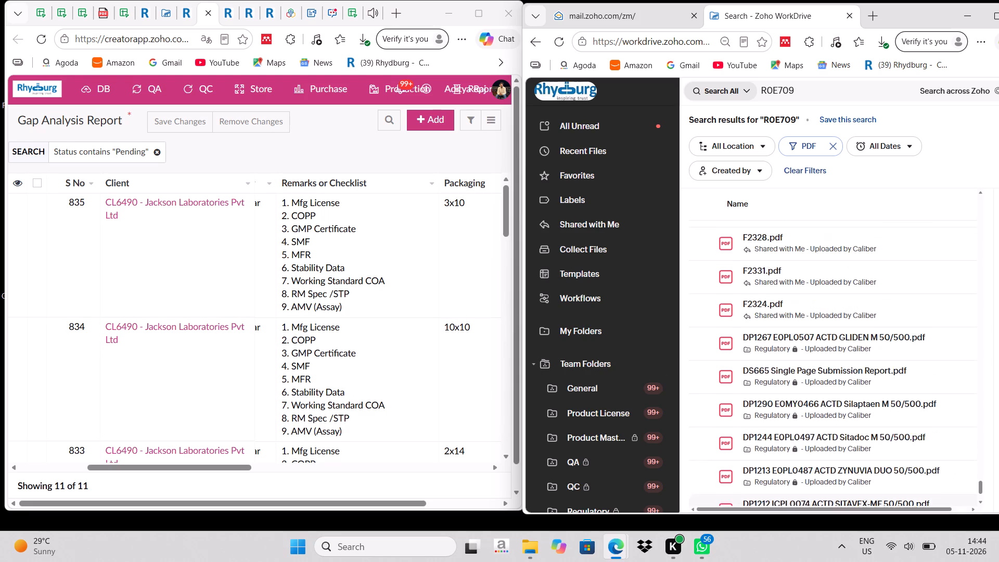
Recheck the R0E709 PDF results backwards from the ACTD files to the stability, COPP and FPS files.
{"action": "scroll", "coordinate": [789, 438], "scroll_direction": "up", "scroll_amount": 4}
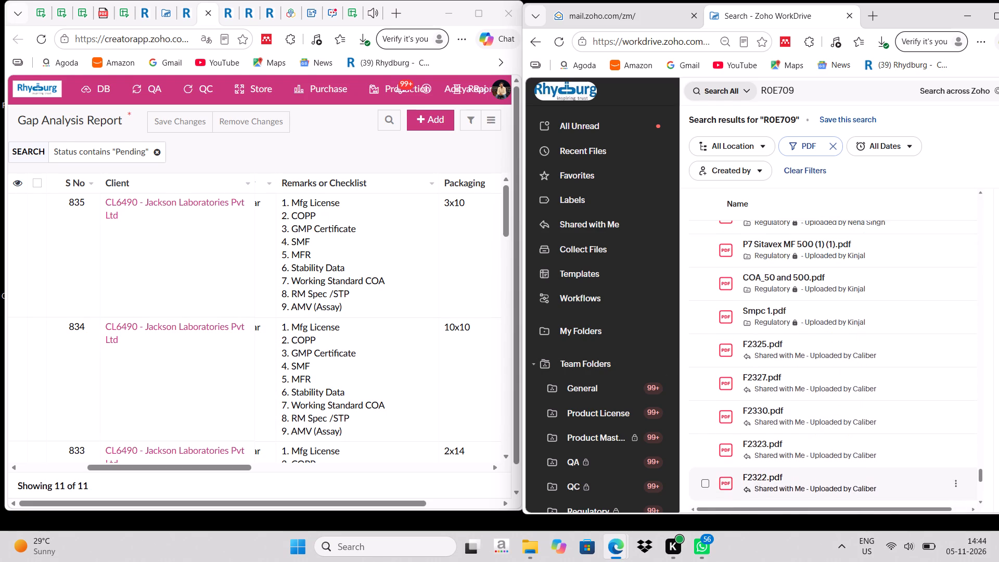
{"action": "scroll", "coordinate": [789, 435], "scroll_direction": "up", "scroll_amount": 1}
{"action": "scroll", "coordinate": [811, 357], "scroll_direction": "up", "scroll_amount": 2}
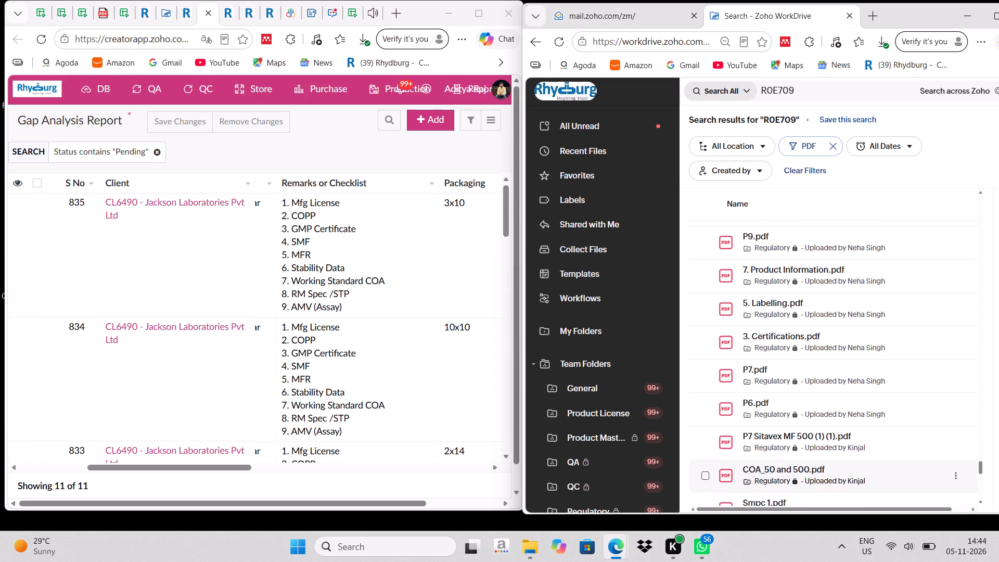
{"action": "scroll", "coordinate": [811, 357], "scroll_direction": "up", "scroll_amount": 3}
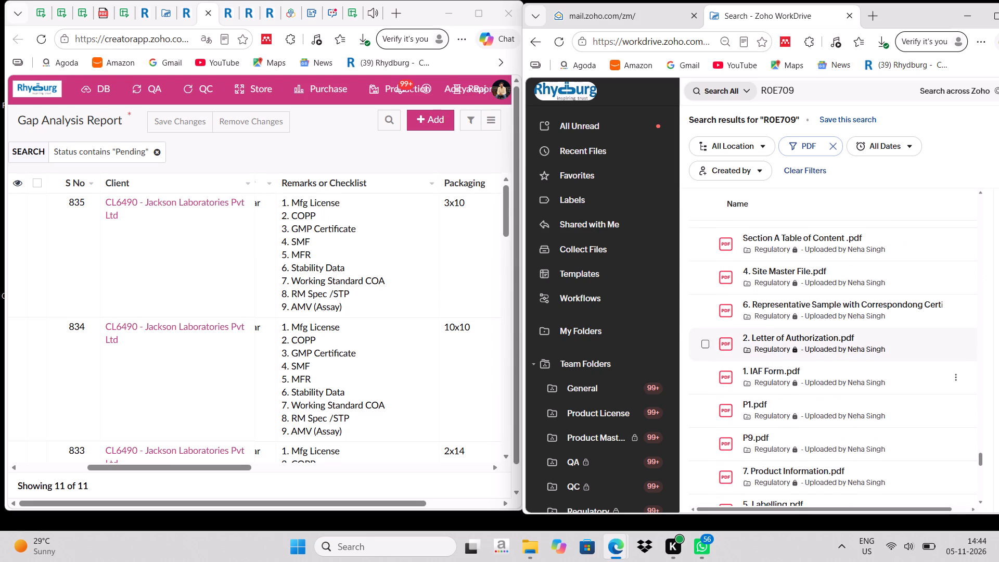
{"action": "scroll", "coordinate": [811, 357], "scroll_direction": "up", "scroll_amount": 1}
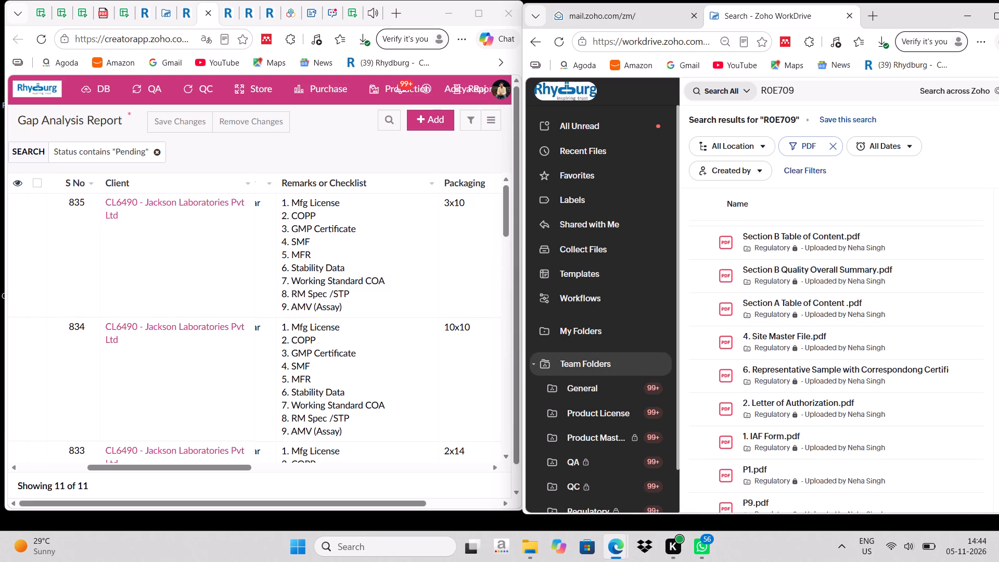
{"action": "scroll", "coordinate": [843, 363], "scroll_direction": "up", "scroll_amount": 2}
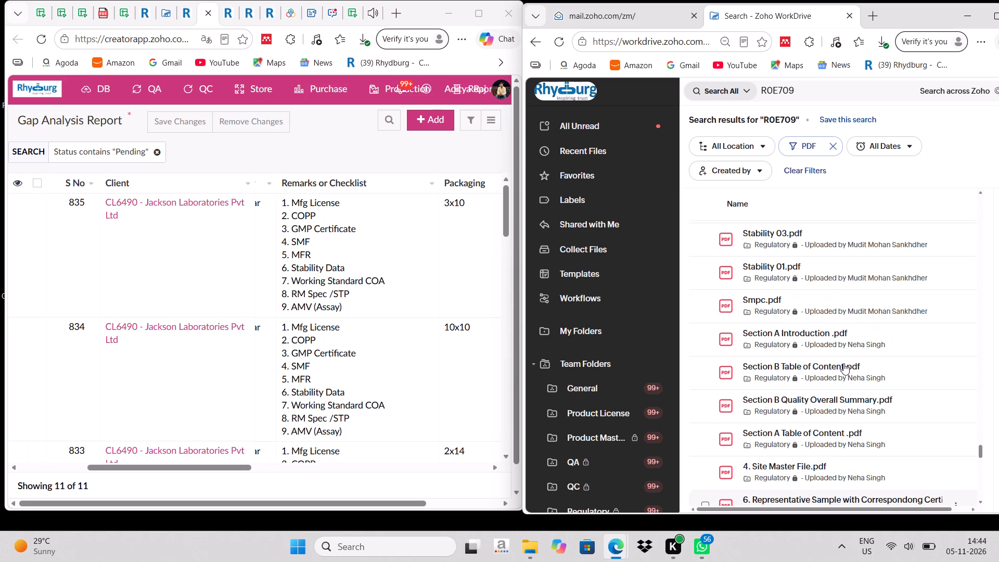
{"action": "scroll", "coordinate": [843, 363], "scroll_direction": "up", "scroll_amount": 3}
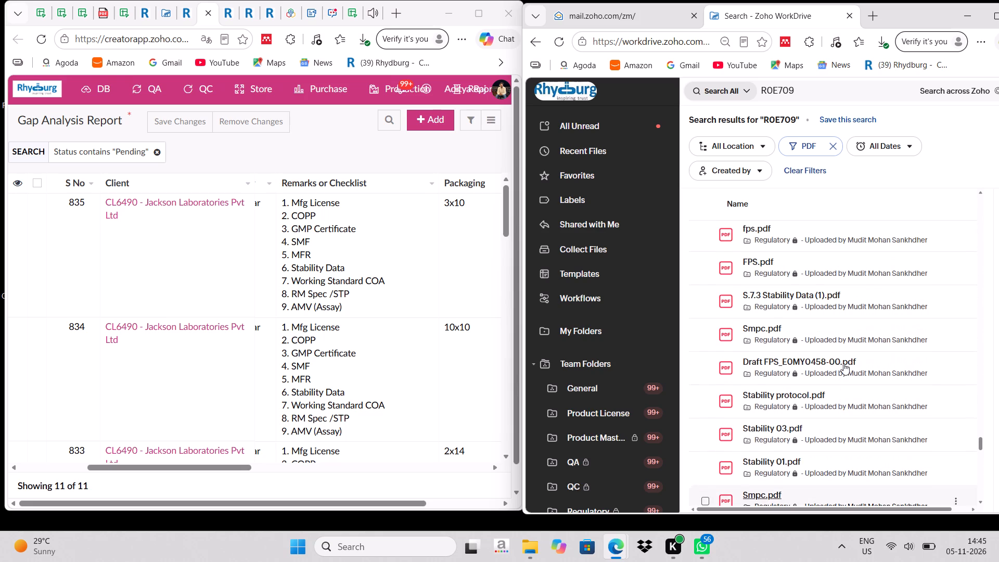
{"action": "scroll", "coordinate": [843, 363], "scroll_direction": "up", "scroll_amount": 3}
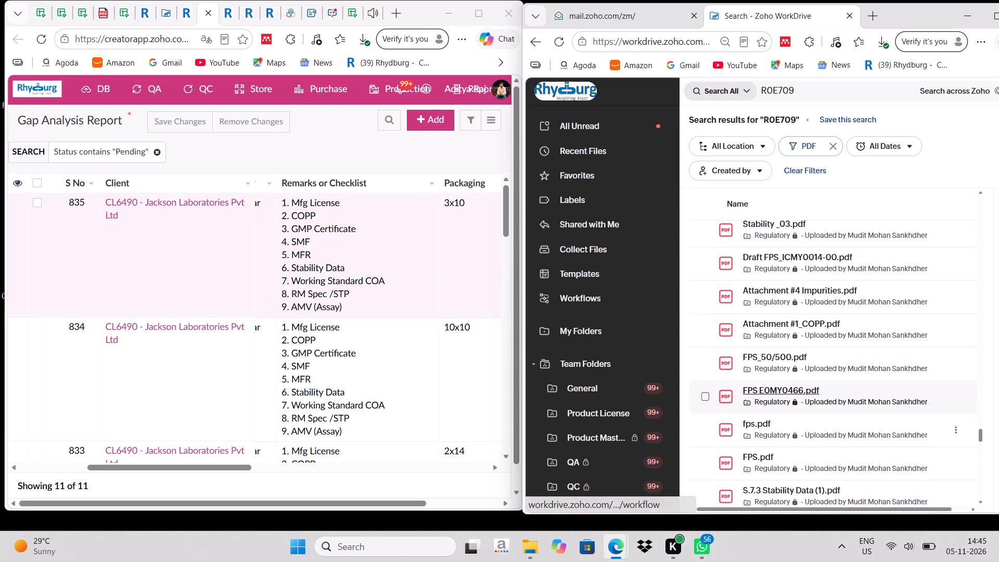
Open gap analysis request 835 for editing and enter "Mfg license (Available)" as the first feedback line.
{"action": "left_click", "coordinate": [299, 253]}
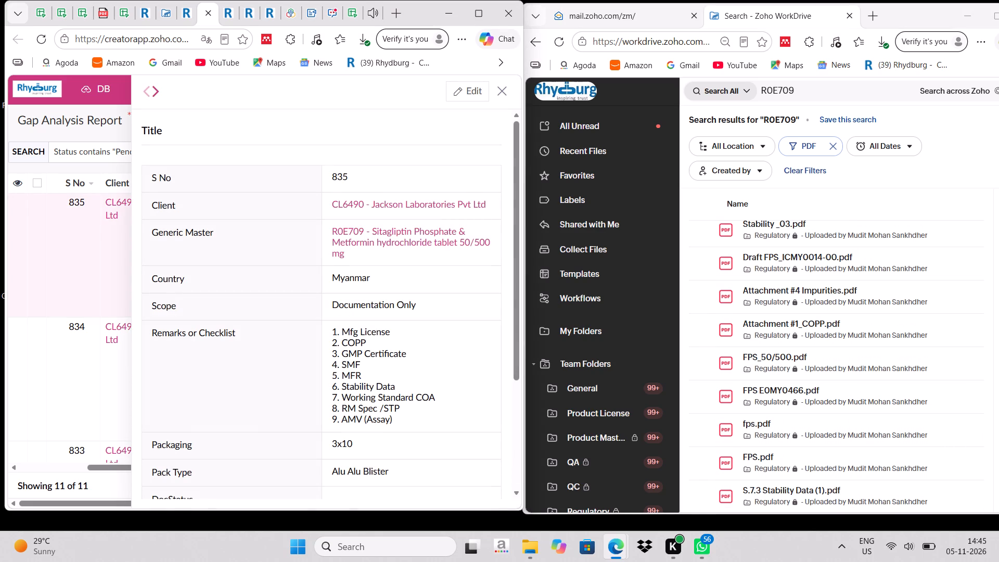
{"action": "left_click", "coordinate": [460, 94]}
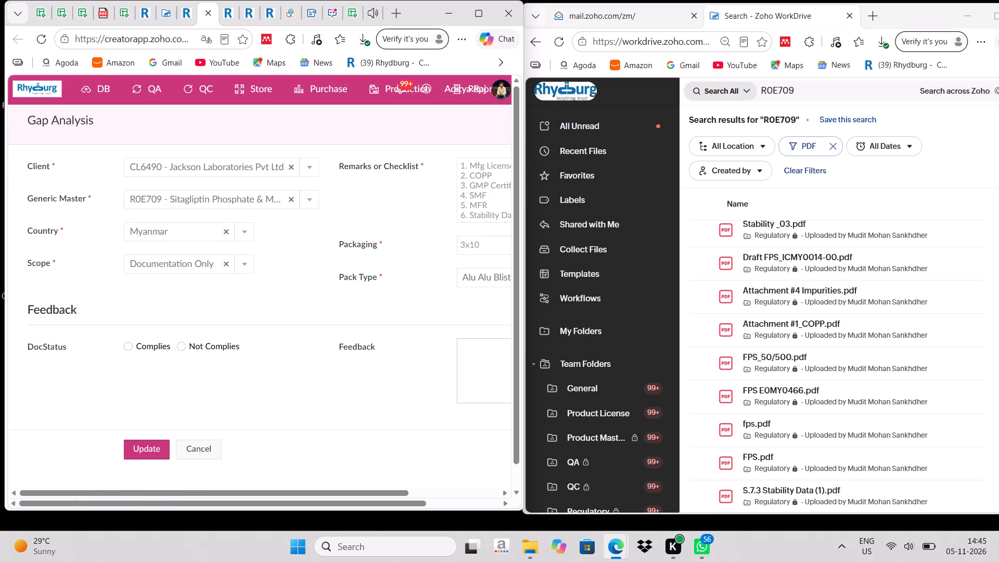
{"action": "scroll", "coordinate": [432, 379], "scroll_direction": "left", "scroll_amount": 1}
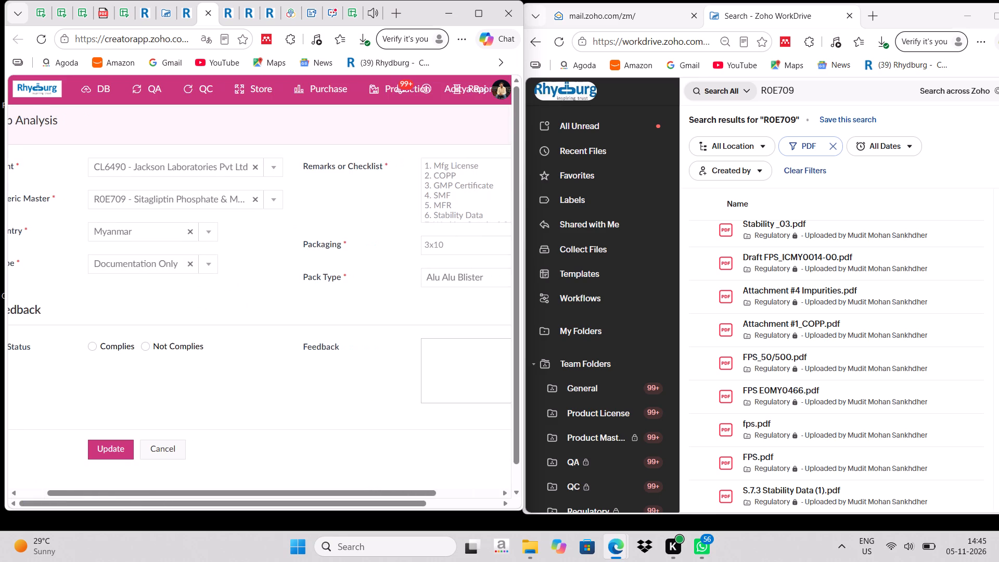
{"action": "scroll", "coordinate": [432, 379], "scroll_direction": "left", "scroll_amount": 2}
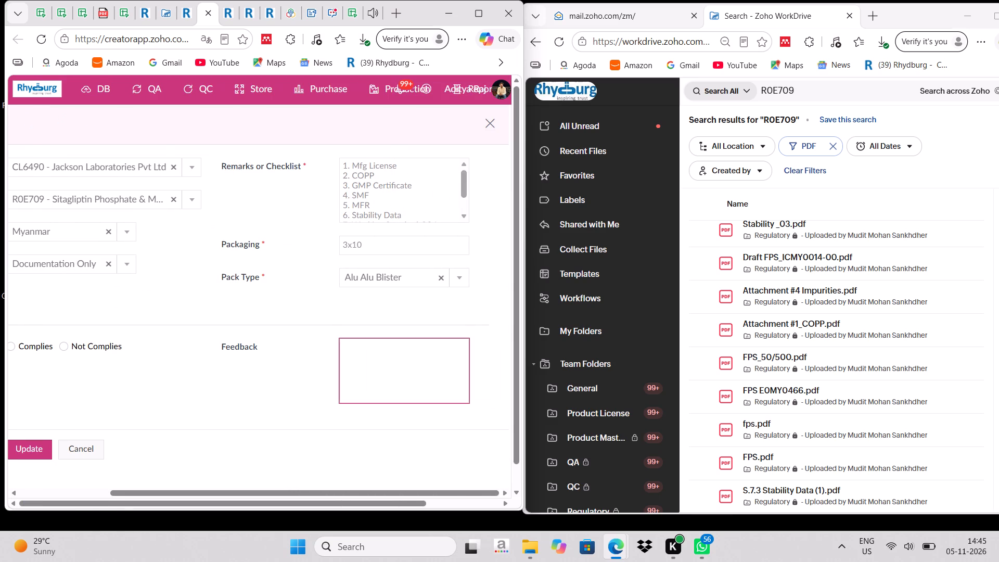
{"action": "left_click", "coordinate": [387, 350]}
{"action": "key", "text": "shift+m"}
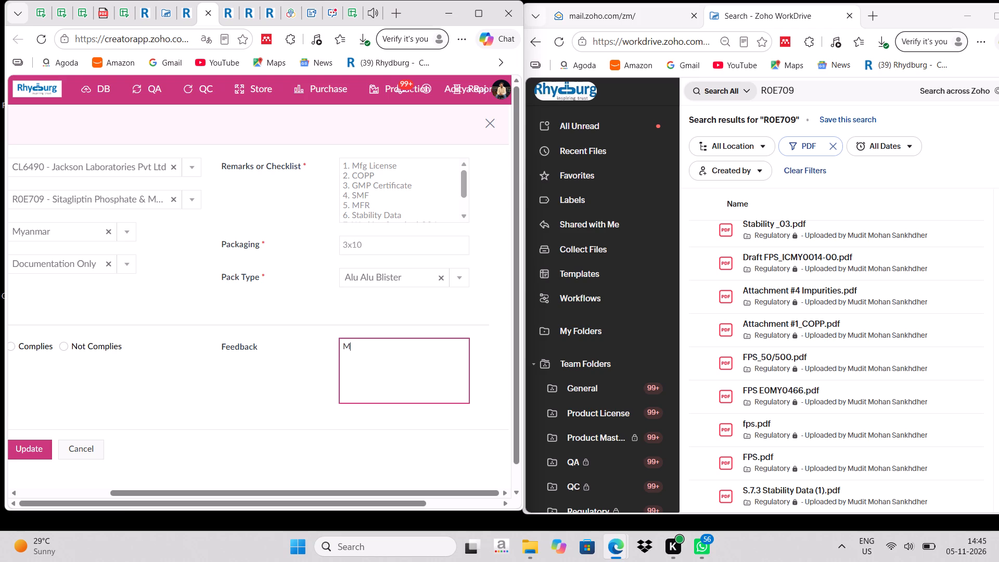
{"action": "type", "text": "fg"}
{"action": "key", "text": "space"}
{"action": "type", "text": "licens"}
{"action": "type", "text": "e"}
{"action": "key", "text": "space"}
{"action": "key", "text": "shift+parenleft"}
{"action": "type", "text": "Availabl"}
{"action": "key", "text": "e"}
{"action": "key", "text": "shift+parenright"}
Switch to Cliq and check the open conversation for a reply to the question about Mfg license and PP.
{"action": "left_click", "coordinate": [335, 5]}
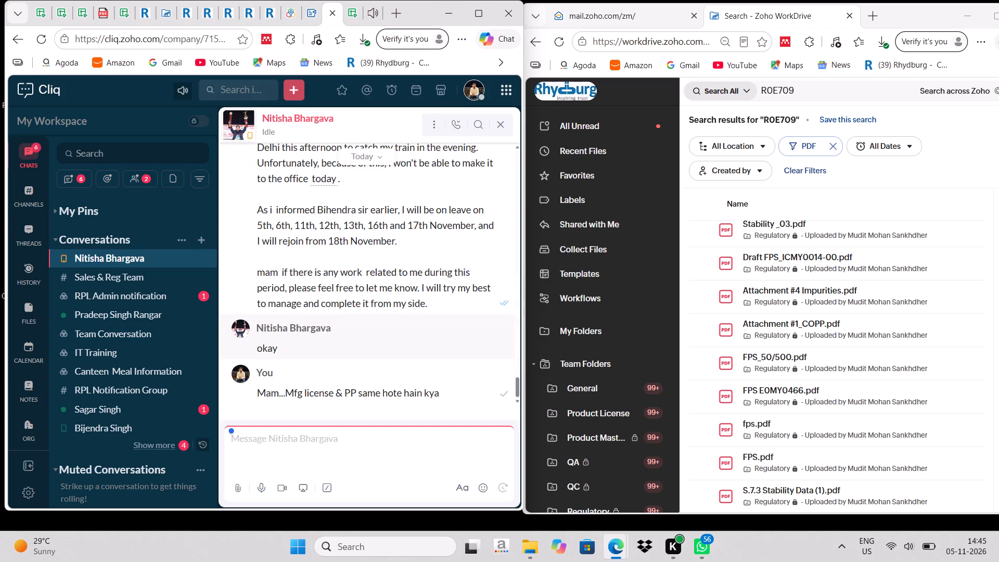
{"action": "scroll", "coordinate": [265, 347], "scroll_direction": "down", "scroll_amount": 5}
{"action": "scroll", "coordinate": [384, 441], "scroll_direction": "down", "scroll_amount": 2}
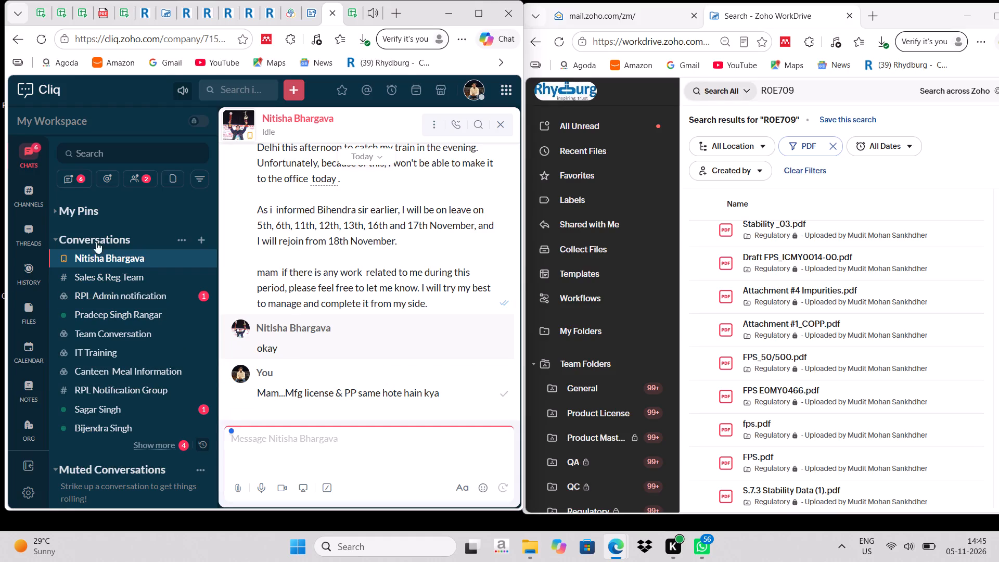
Search Cliq for "vis", open the direct chat with the Regulatory colleague, and look back through its messages and files to late September.
{"action": "left_click", "coordinate": [238, 95]}
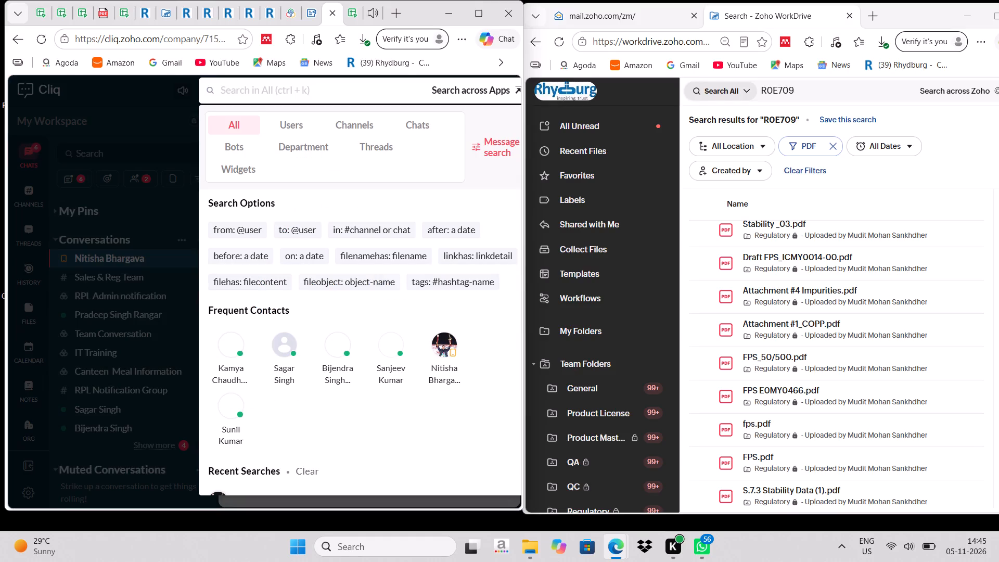
{"action": "type", "text": "vis"}
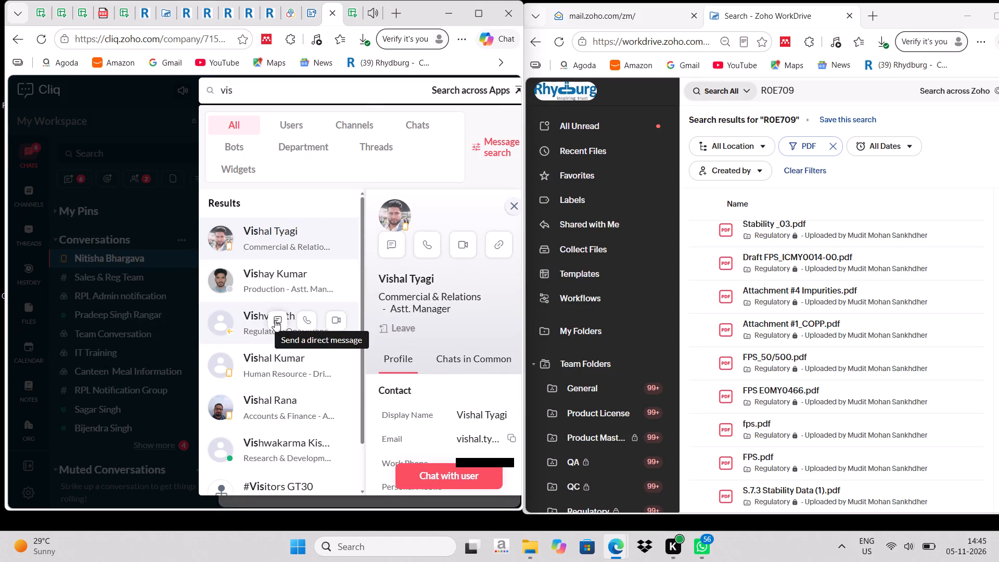
{"action": "left_click", "coordinate": [275, 320]}
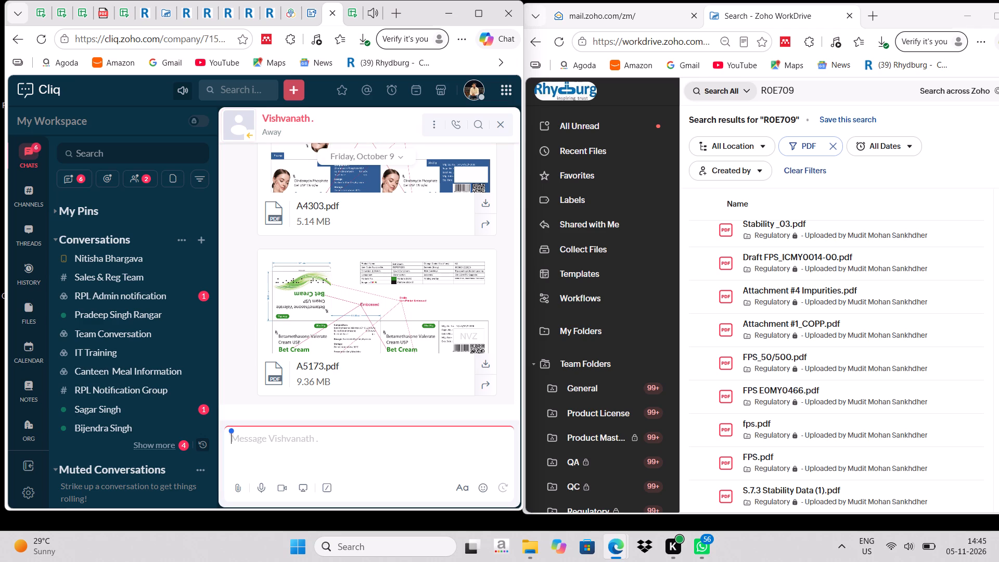
{"action": "scroll", "coordinate": [321, 359], "scroll_direction": "down", "scroll_amount": 3}
{"action": "scroll", "coordinate": [318, 363], "scroll_direction": "up", "scroll_amount": 4}
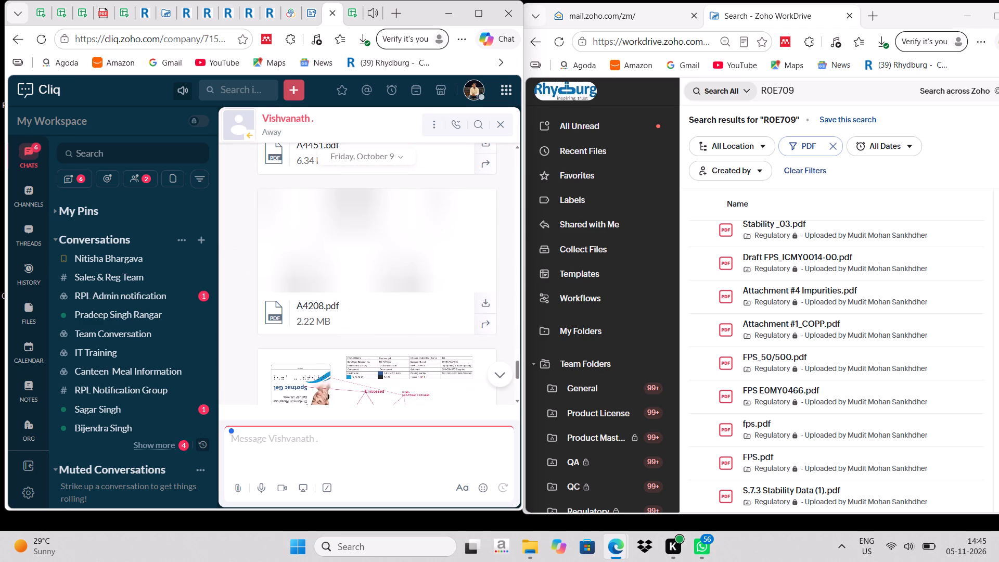
{"action": "scroll", "coordinate": [335, 336], "scroll_direction": "up", "scroll_amount": 9}
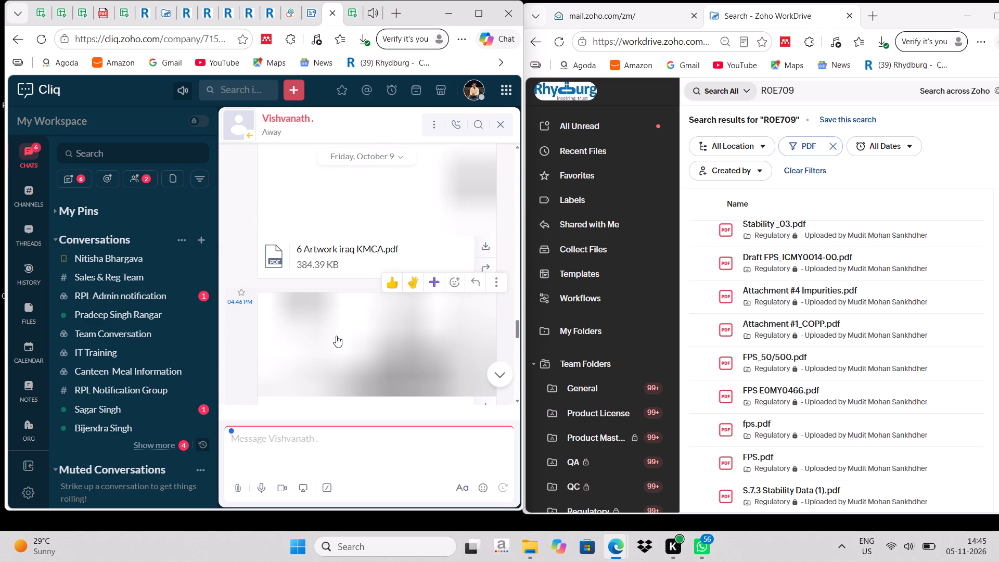
{"action": "scroll", "coordinate": [336, 336], "scroll_direction": "up", "scroll_amount": 14}
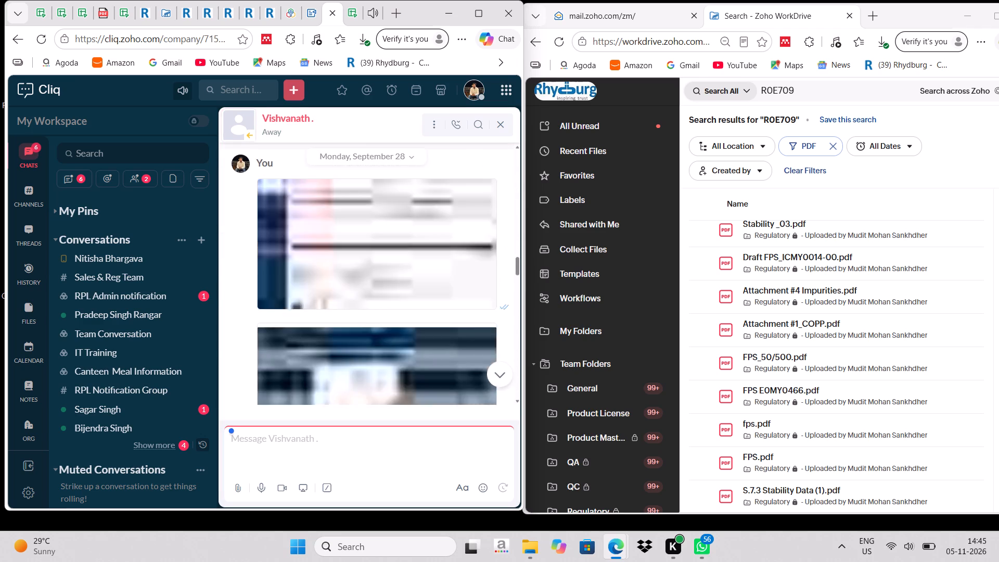
{"action": "scroll", "coordinate": [336, 337], "scroll_direction": "up", "scroll_amount": 10}
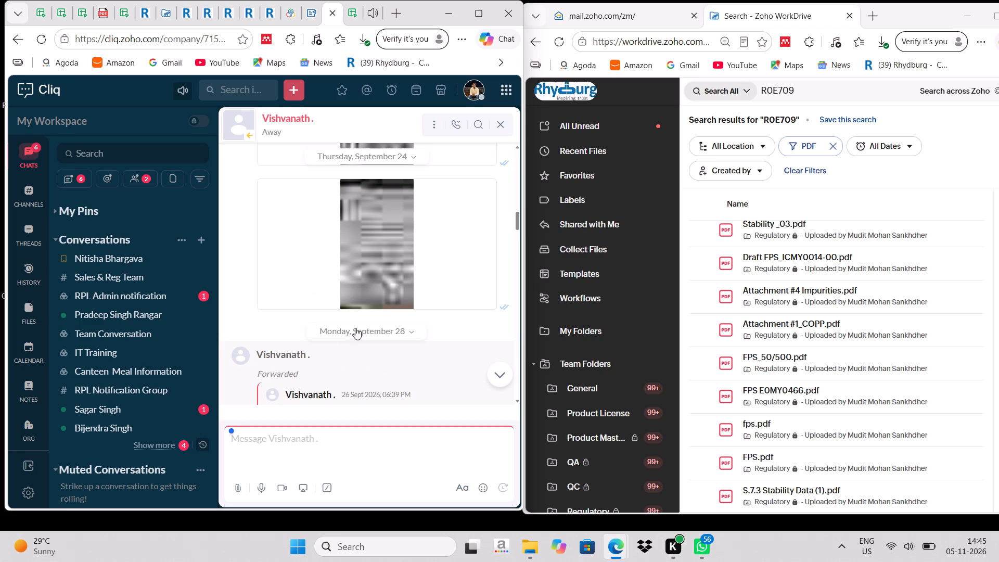
{"action": "scroll", "coordinate": [351, 338], "scroll_direction": "down", "scroll_amount": 2}
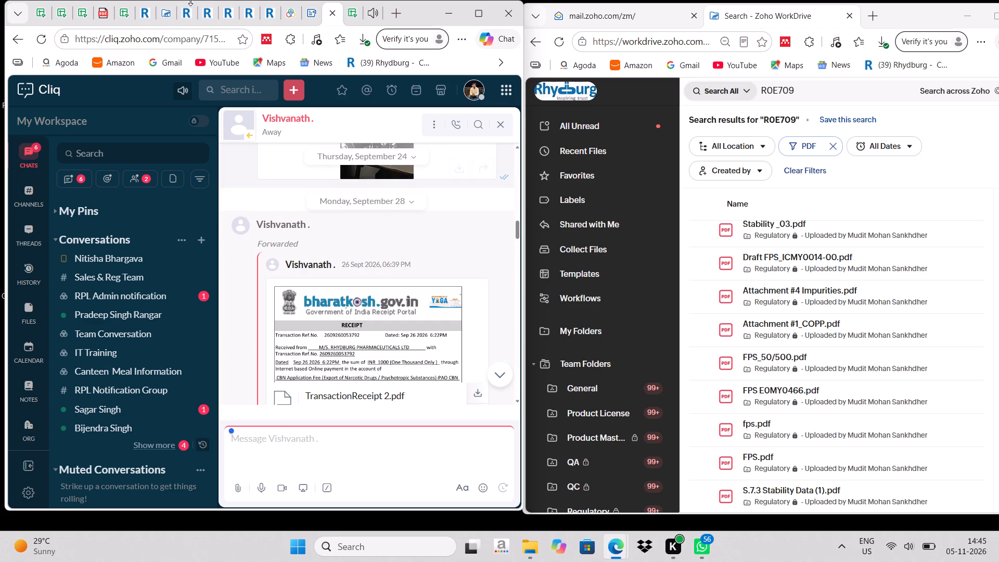
Return to request 835's edit form and add the feedback lines "COPP (Available)" and "GMP Certificate (Available)".
{"action": "left_click", "coordinate": [184, 9]}
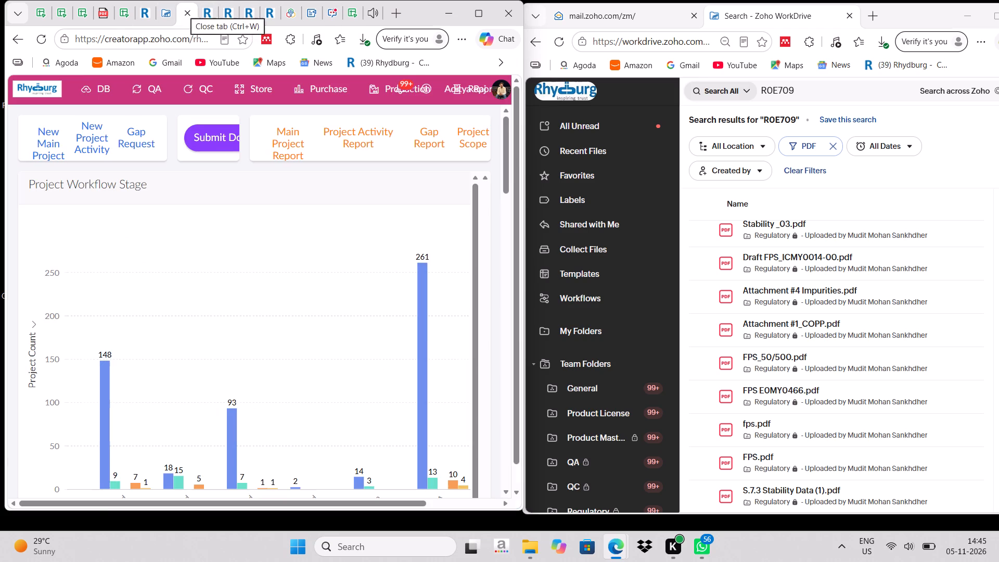
{"action": "left_click", "coordinate": [203, 14]}
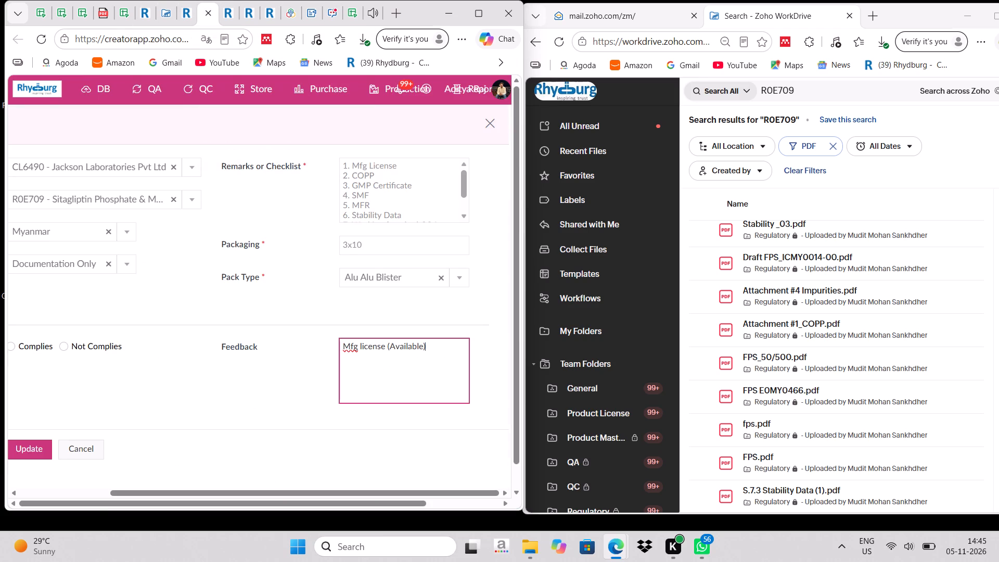
{"action": "key", "text": "Return"}
{"action": "key", "text": "Return"}
{"action": "key", "text": "BackSpace"}
{"action": "type", "text": "COPP (A"}
{"action": "type", "text": "vailable)"}
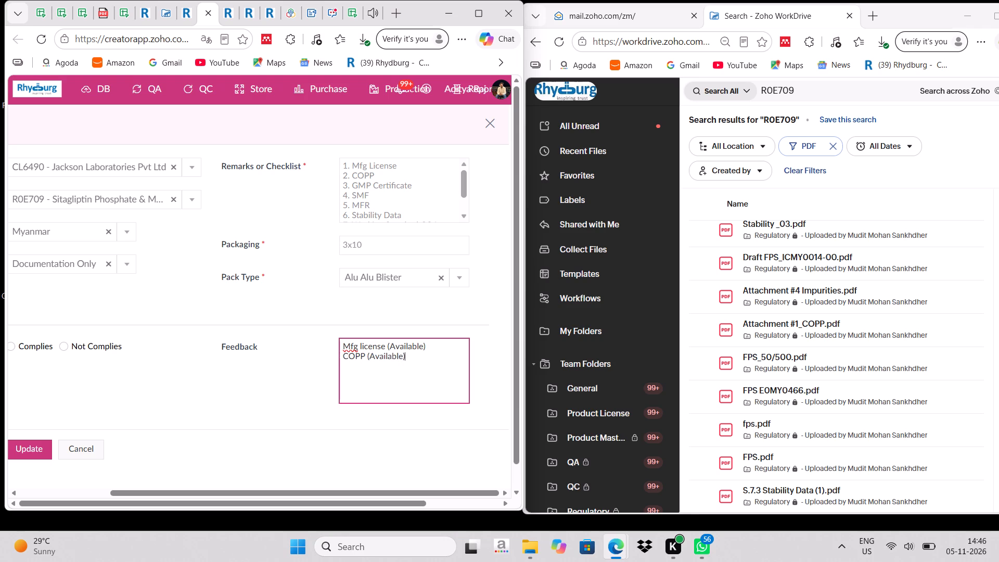
{"action": "key", "text": "Return"}
{"action": "type", "text": "GMP"}
{"action": "key", "text": "space"}
{"action": "type", "text": "Certificat"}
{"action": "type", "text": "e (Available)"}
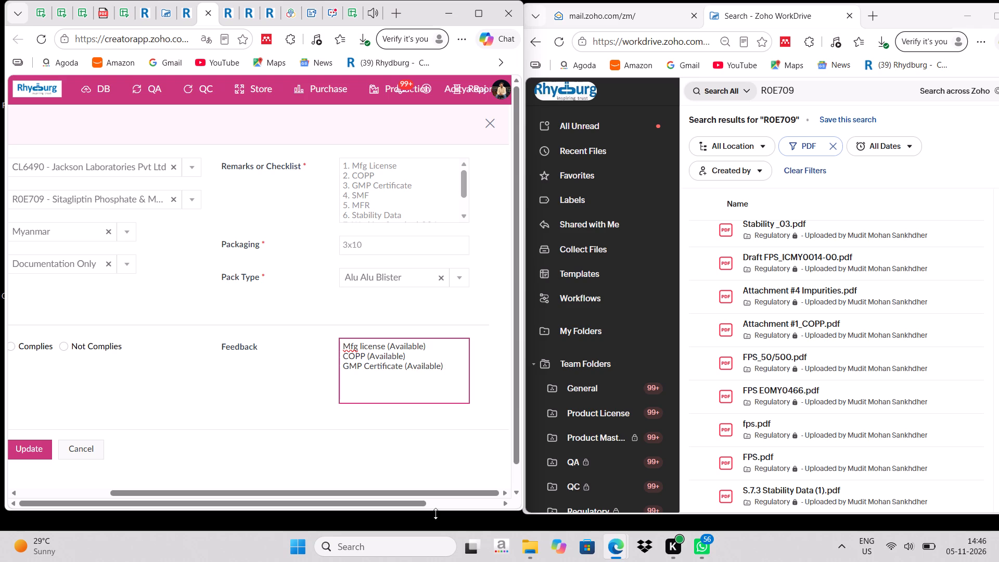
Add the feedback lines "SMF (Available)" and "MFR (Available)" below the GMP Certificate line.
{"action": "key", "text": "Return"}
{"action": "type", "text": "SM"}
{"action": "type", "text": "F"}
{"action": "key", "text": "space"}
{"action": "type", "text": "(Available"}
{"action": "key", "text": "Return"}
{"action": "key", "text": "BackSpace"}
{"action": "key", "text": "shift+parenright"}
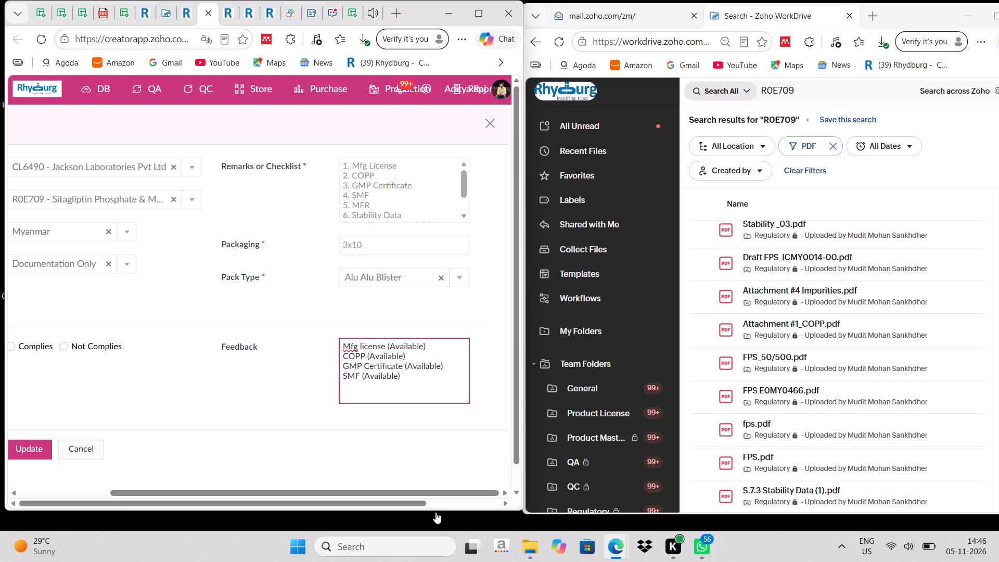
{"action": "key", "text": "Return"}
{"action": "key", "text": "shift+m"}
{"action": "type", "text": "FR (Available"}
{"action": "key", "text": "shift+parenright"}
Add the feedback line "Stability Data (Available)" below the MFR line.
{"action": "key", "text": "Return"}
{"action": "key", "text": "shift+s"}
{"action": "type", "text": "tabili"}
{"action": "type", "text": "ty Da"}
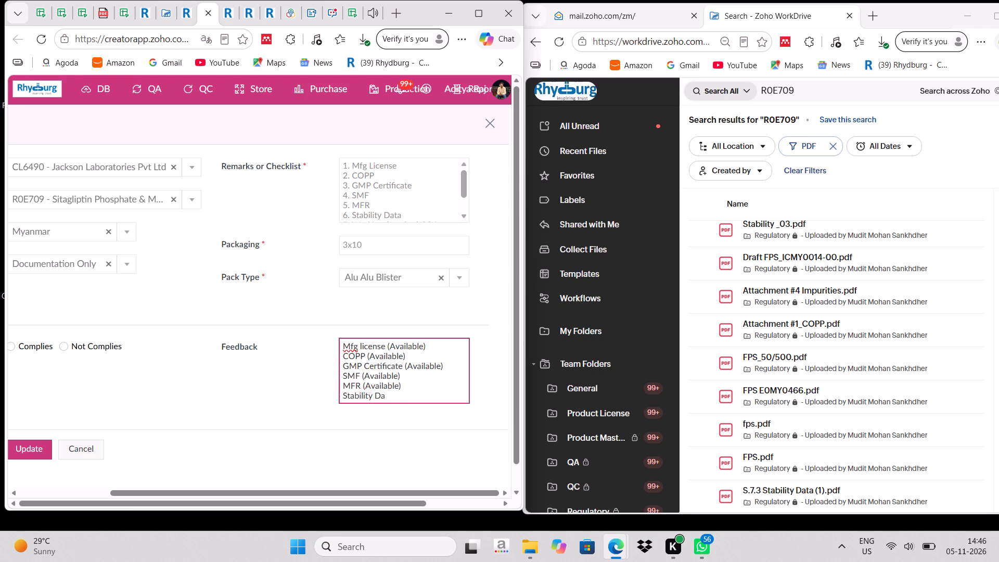
{"action": "type", "text": "ta (Availab"}
{"action": "key", "text": "l"}
{"action": "type", "text": "e)"}
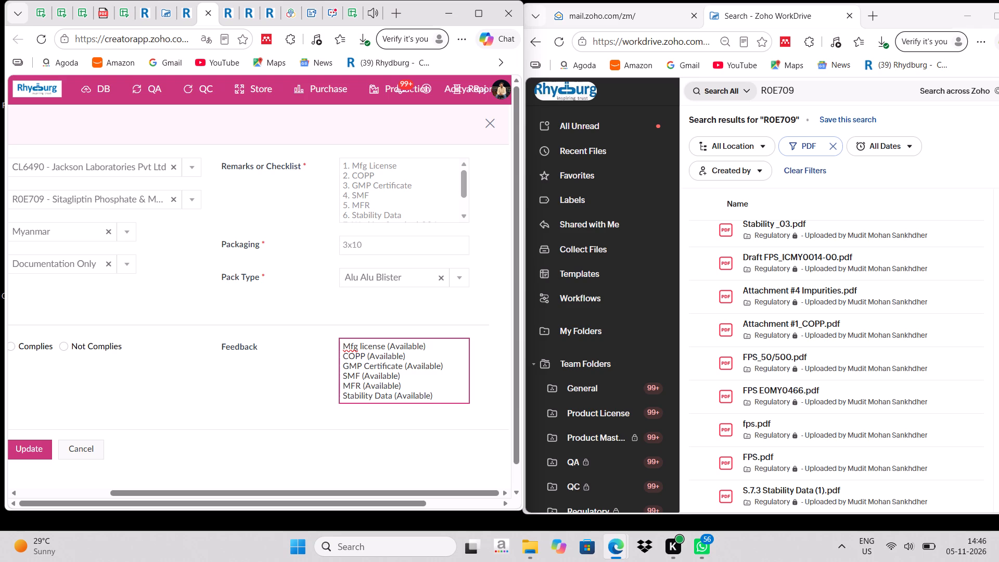
Check the rest of request 835's checklist and add the feedback line "WS COA (Available)" below the Stability Data line.
{"action": "scroll", "coordinate": [388, 189], "scroll_direction": "down", "scroll_amount": 1}
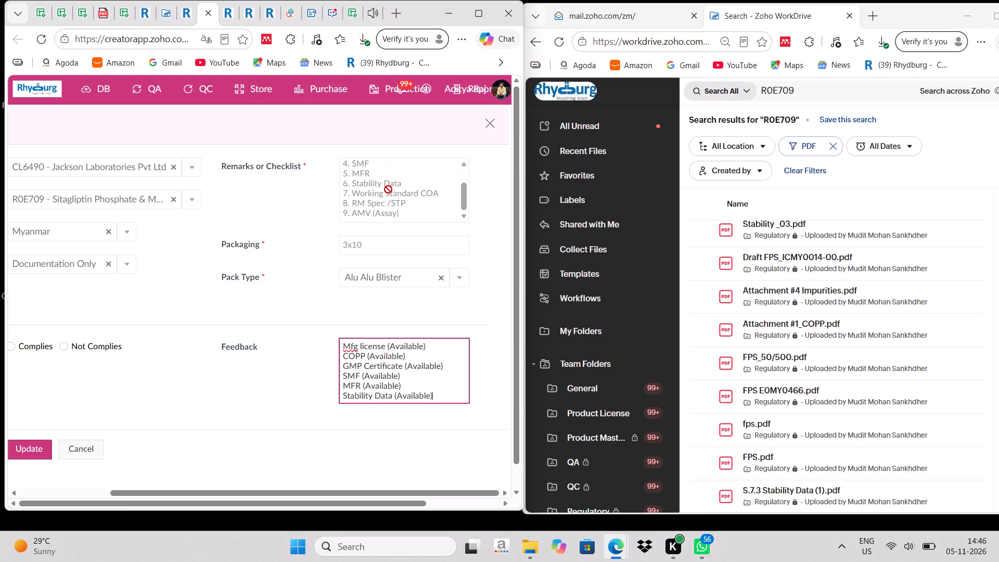
{"action": "scroll", "coordinate": [388, 189], "scroll_direction": "down", "scroll_amount": 1}
{"action": "key", "text": "Return"}
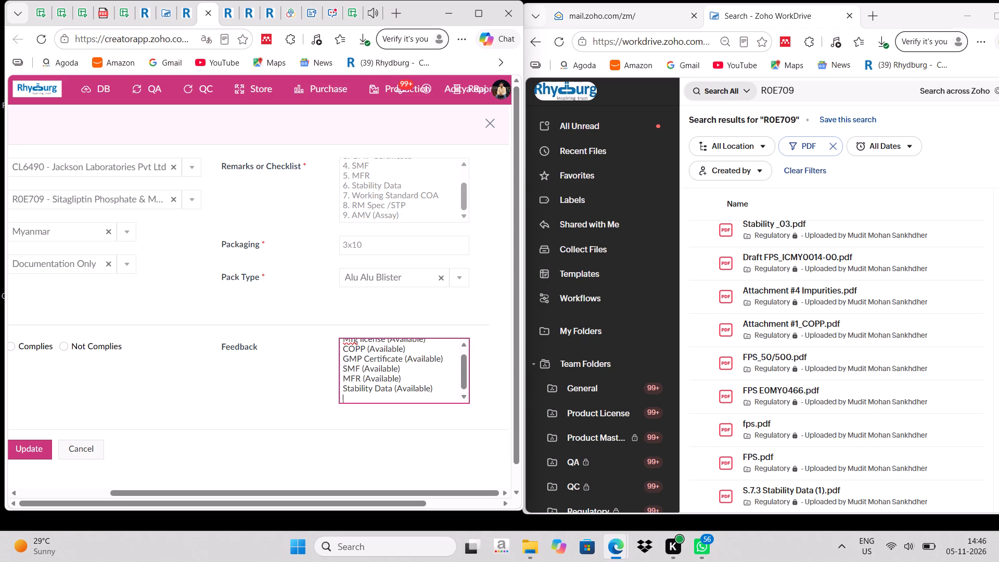
{"action": "type", "text": "WS"}
{"action": "key", "text": "space"}
{"action": "type", "text": "COA"}
{"action": "key", "text": "space"}
{"action": "type", "text": "(Available)"}
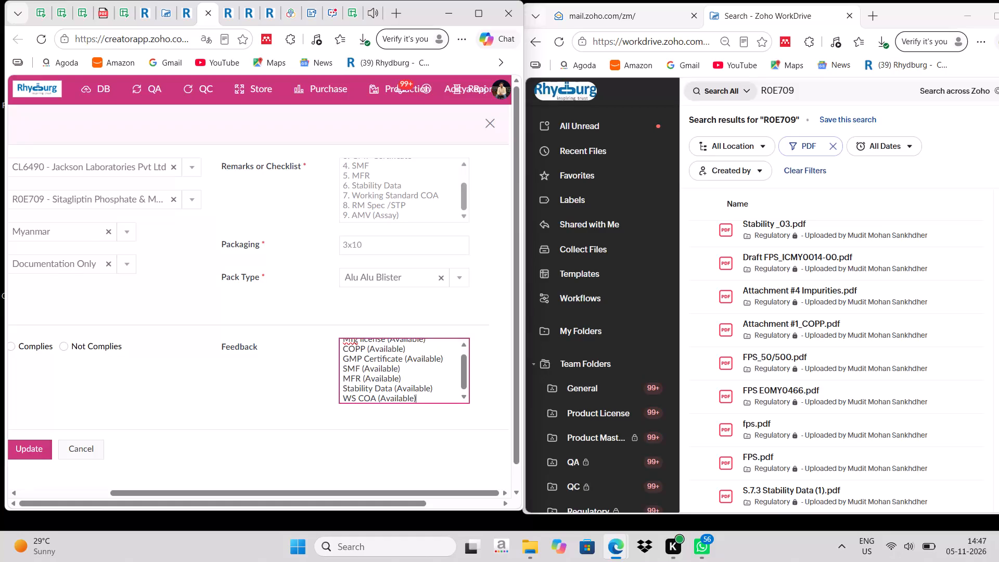
Add the feedback line "RM Spec (Available)" below the WS COA line.
{"action": "key", "text": "Return"}
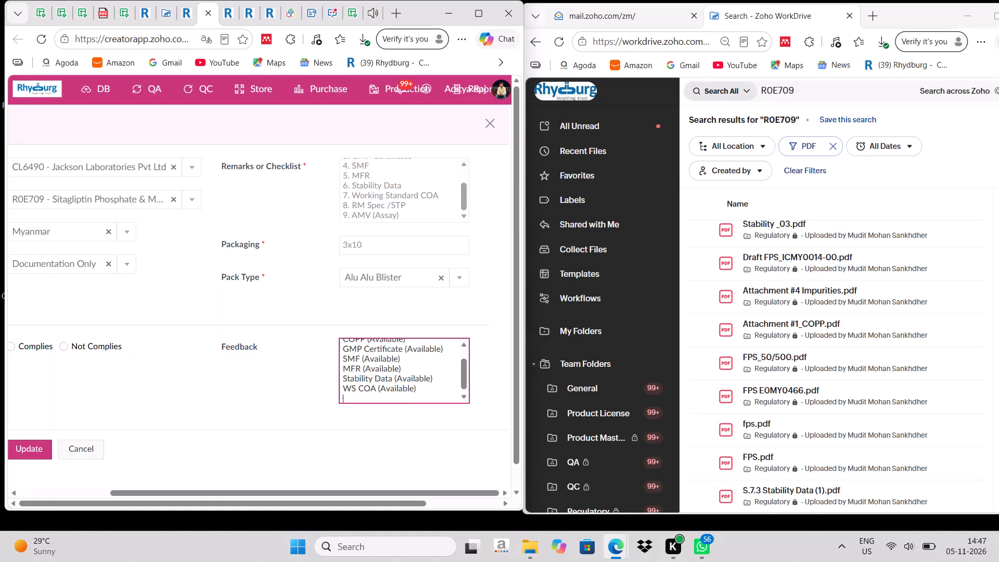
{"action": "type", "text": "RM Spec"}
{"action": "key", "text": "space"}
{"action": "type", "text": "(Available"}
{"action": "key", "text": "shift+parenright"}
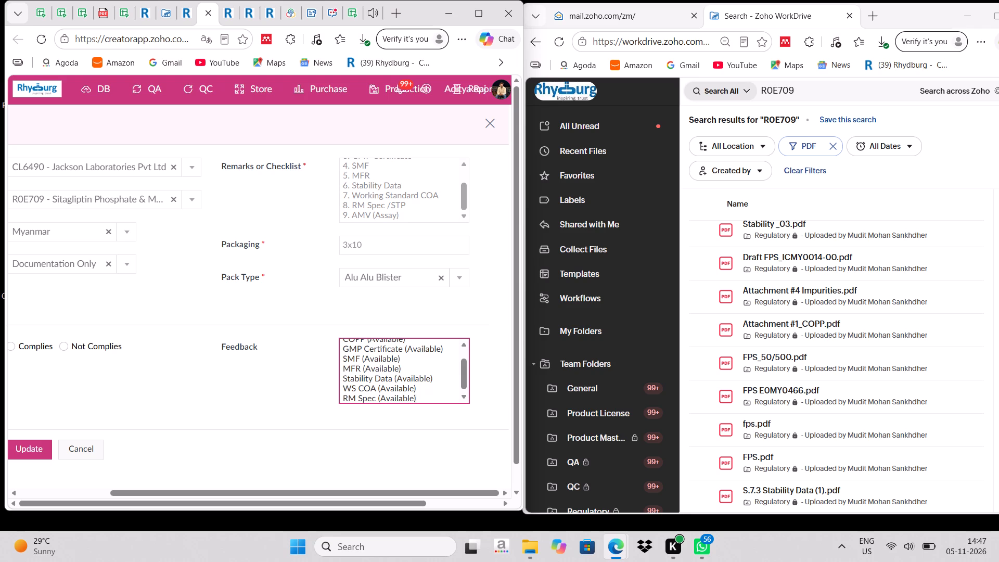
Add the feedback line "AMV (Available)" below the RM Spec line to cover the last checklist item.
{"action": "scroll", "coordinate": [375, 196], "scroll_direction": "down", "scroll_amount": 1}
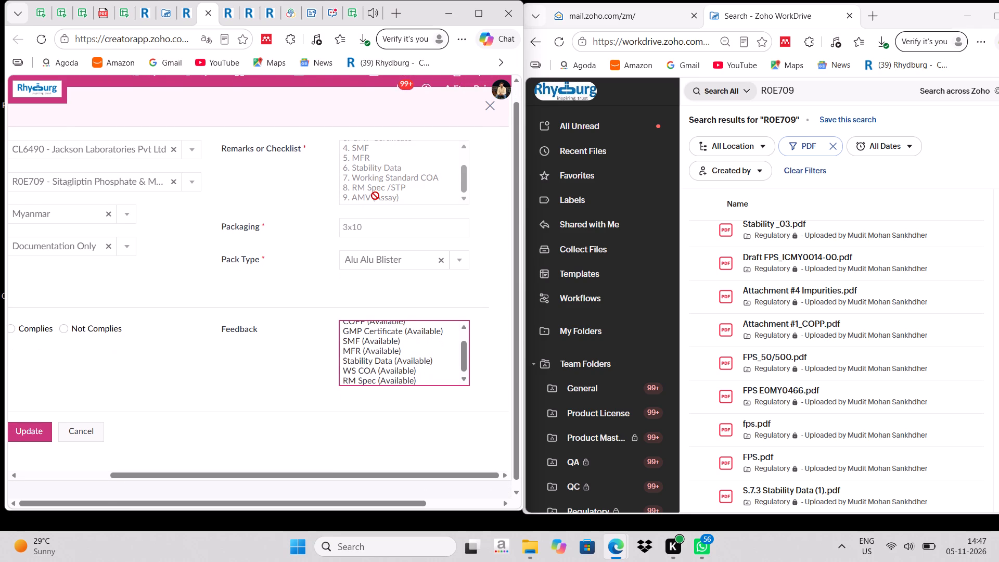
{"action": "key", "text": "Return"}
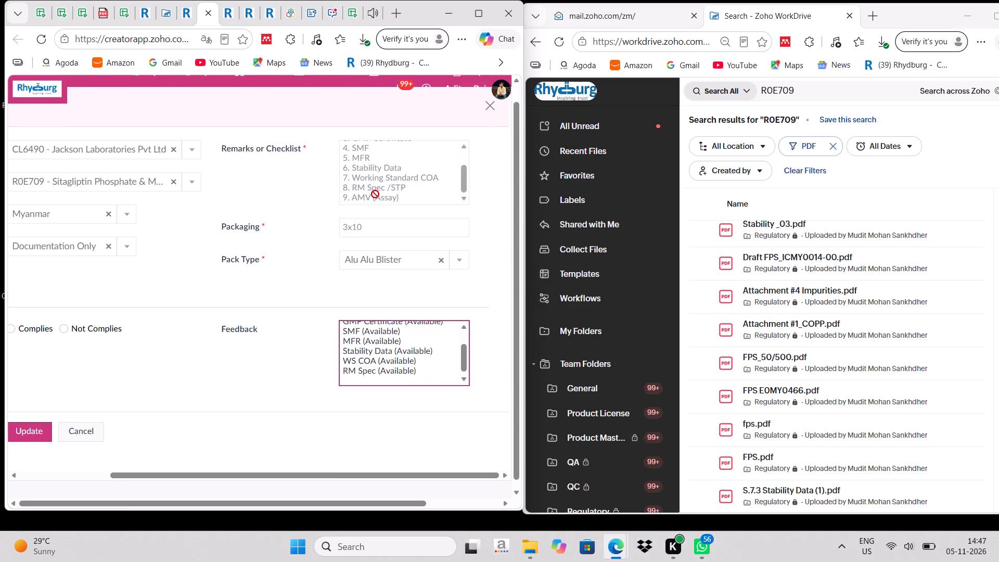
{"action": "type", "text": "AMV"}
{"action": "key", "text": "space"}
{"action": "key", "text": "shift+parenleft"}
{"action": "type", "text": "Available"}
{"action": "key", "text": "shift+parenright"}
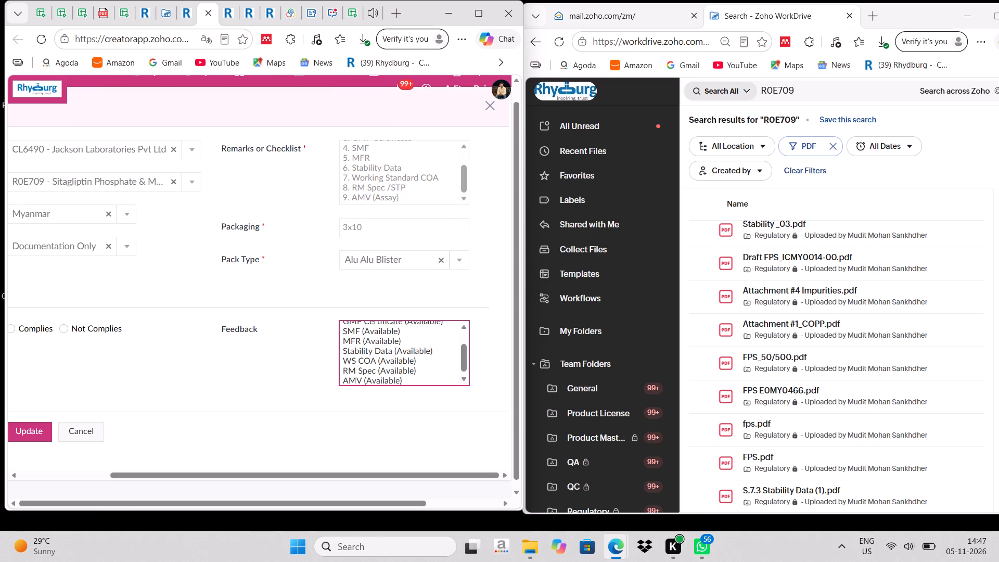
Set request 835's document status to Complies and update the record.
{"action": "left_click_drag", "start_coordinate": [200, 471], "coordinate": [59, 449]}
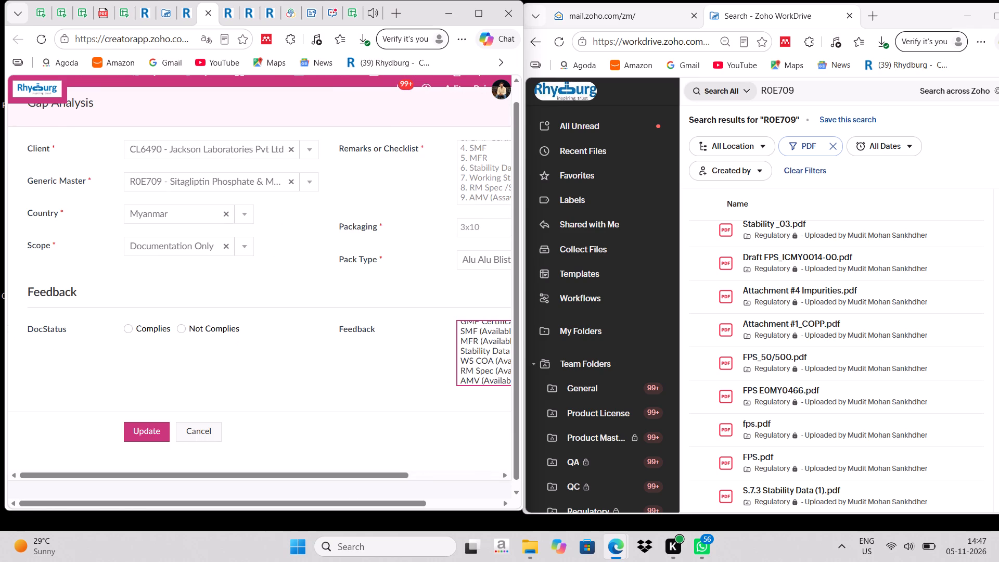
{"action": "left_click", "coordinate": [131, 328]}
{"action": "left_click", "coordinate": [147, 427]}
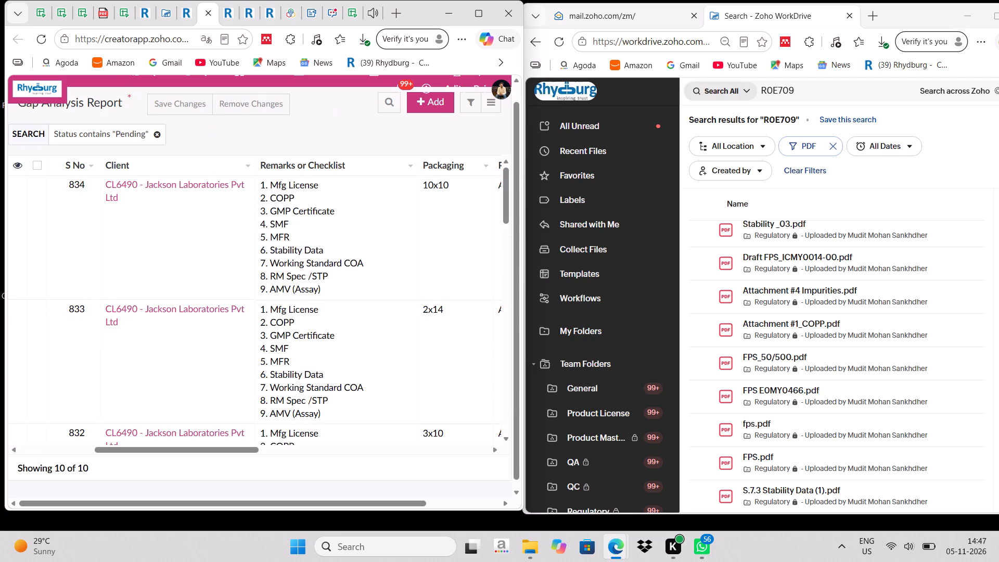
Find request 834's generic master code, R0E1483, in the pending gap analysis report and search WorkDrive for it.
{"action": "scroll", "coordinate": [325, 333], "scroll_direction": "left", "scroll_amount": 8}
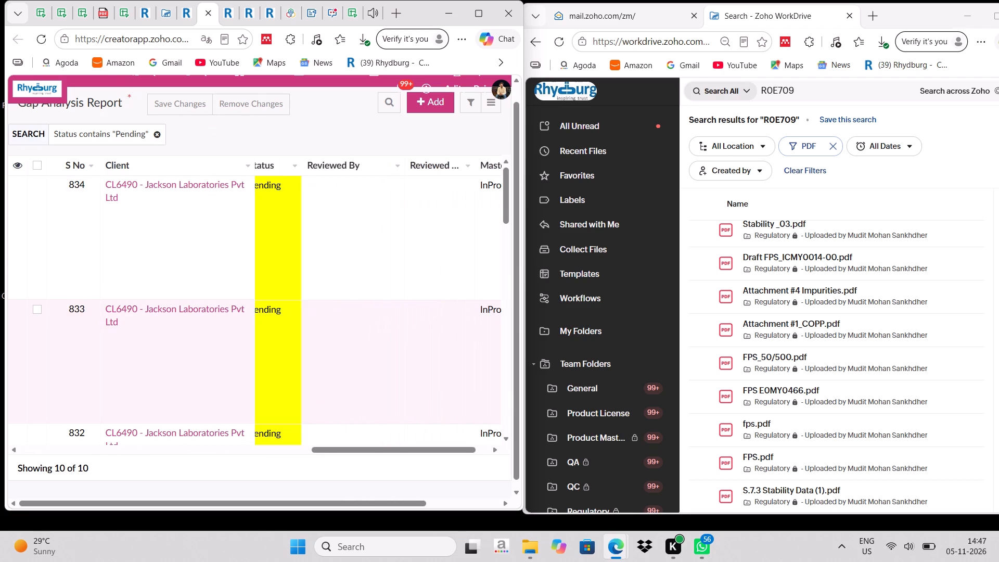
{"action": "scroll", "coordinate": [325, 333], "scroll_direction": "right", "scroll_amount": 16}
{"action": "scroll", "coordinate": [299, 278], "scroll_direction": "up", "scroll_amount": 4}
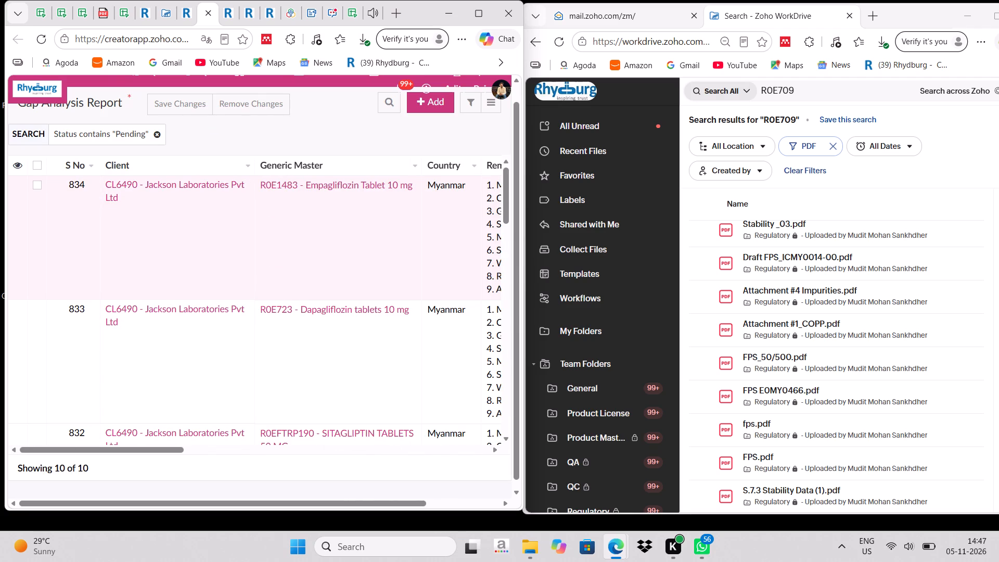
{"action": "scroll", "coordinate": [348, 245], "scroll_direction": "left", "scroll_amount": 3}
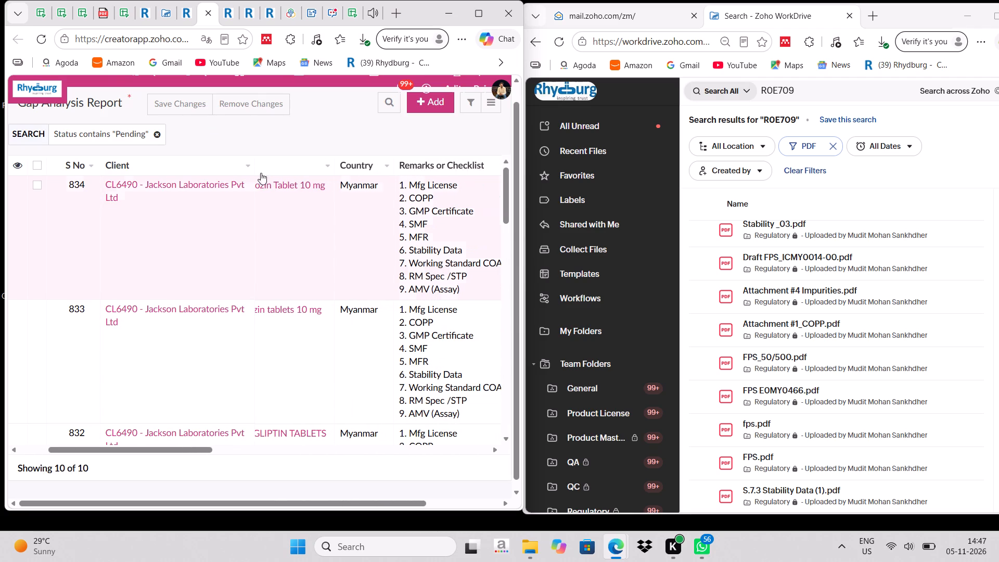
{"action": "scroll", "coordinate": [278, 223], "scroll_direction": "right", "scroll_amount": 1}
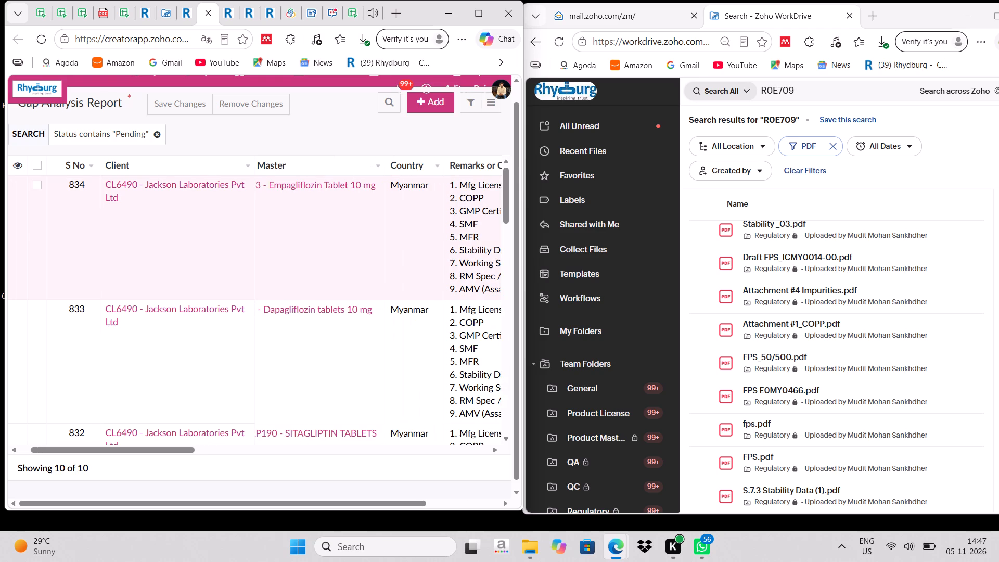
{"action": "scroll", "coordinate": [278, 224], "scroll_direction": "right", "scroll_amount": 1}
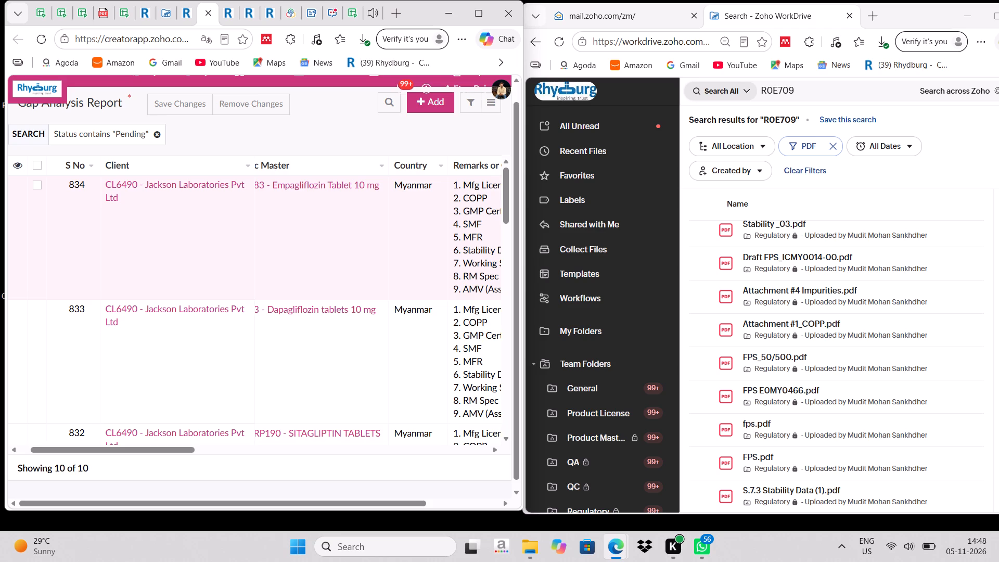
{"action": "scroll", "coordinate": [278, 224], "scroll_direction": "right", "scroll_amount": 1}
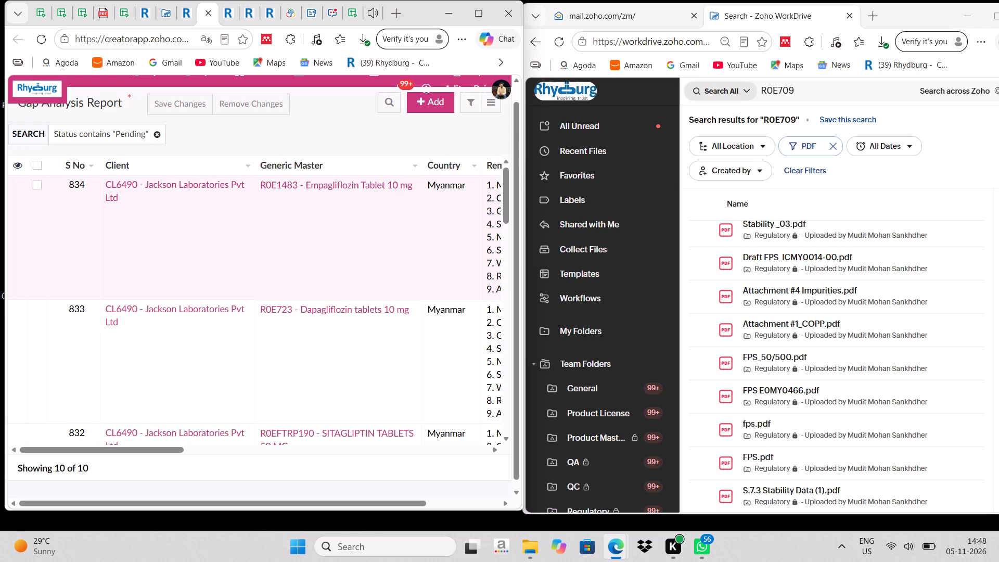
{"action": "left_click_drag", "start_coordinate": [261, 186], "coordinate": [296, 195]}
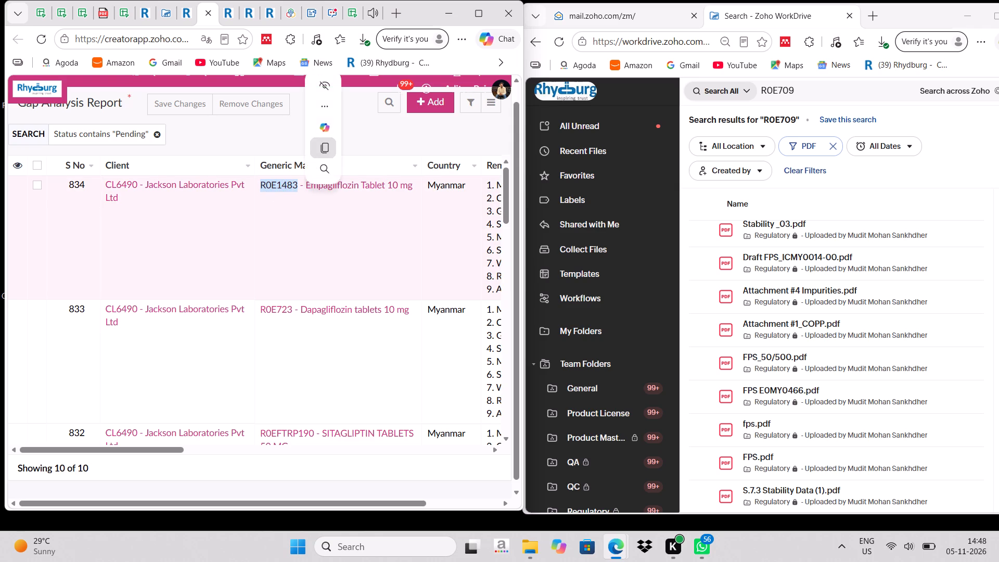
{"action": "left_click", "coordinate": [327, 144]}
{"action": "left_click_drag", "start_coordinate": [835, 87], "coordinate": [773, 91]}
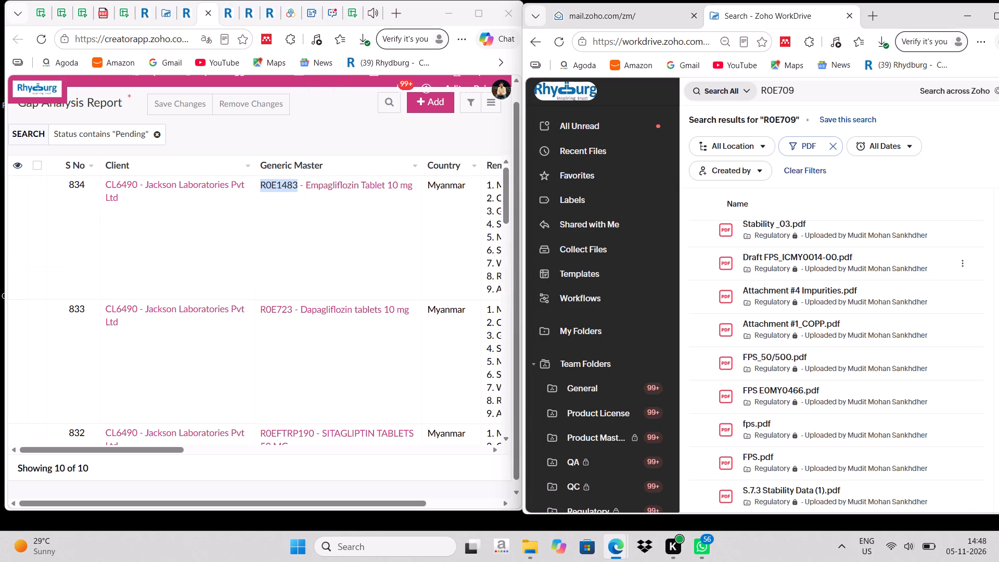
{"action": "left_click_drag", "start_coordinate": [773, 91], "coordinate": [746, 88]}
{"action": "key", "text": "ctrl+v"}
{"action": "key", "text": "Return"}
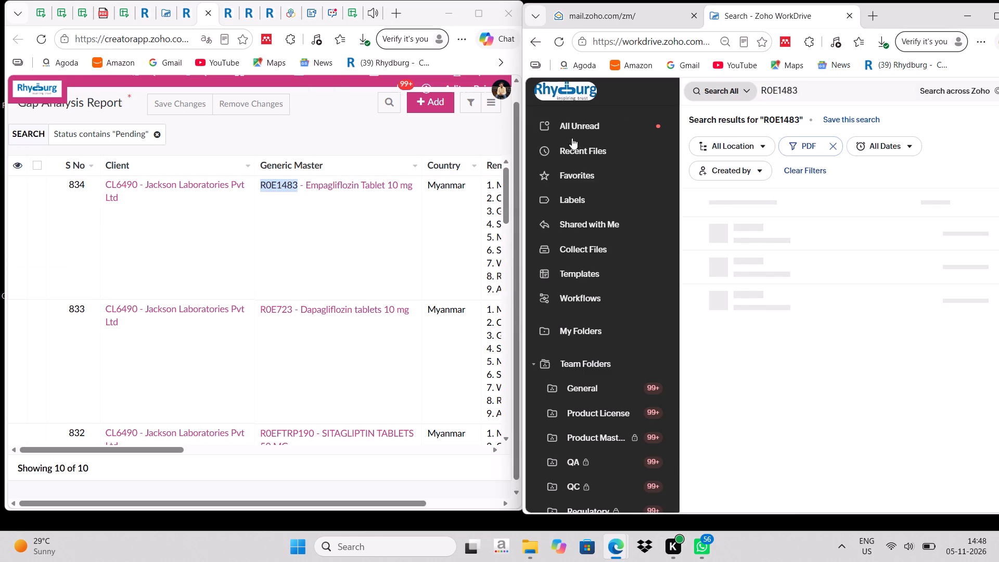
View request 834's generic master record for Empagliflozin Tablet 10 mg and close it.
{"action": "left_click", "coordinate": [324, 185]}
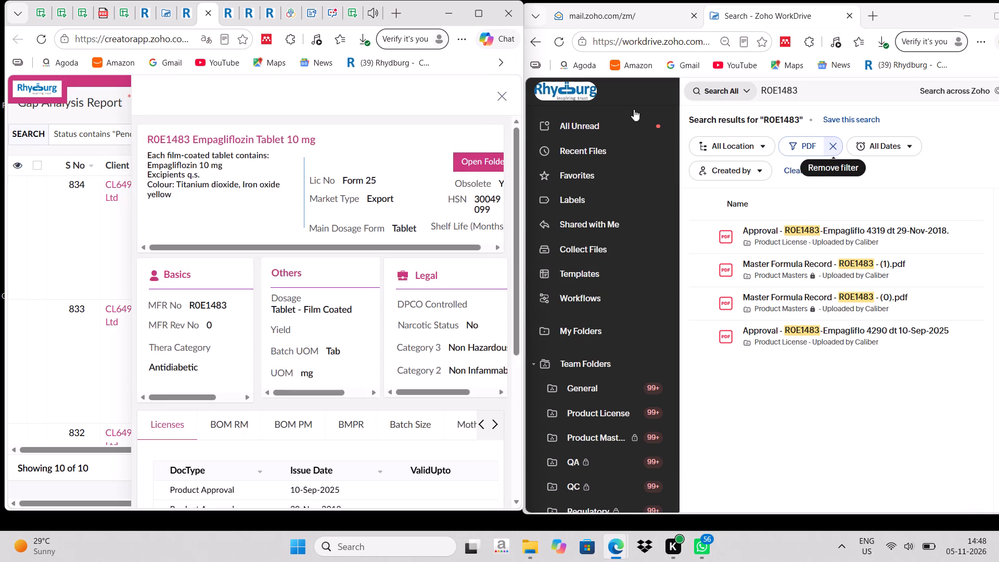
{"action": "left_click", "coordinate": [498, 95]}
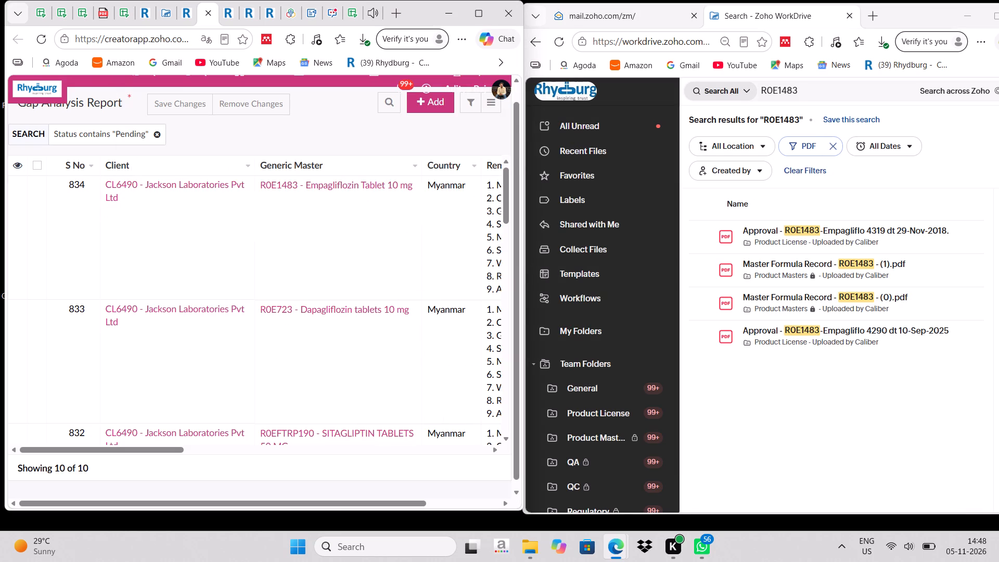
Check the R0E1483 search results across all file types and again with the PDF-only filter.
{"action": "left_click", "coordinate": [832, 150]}
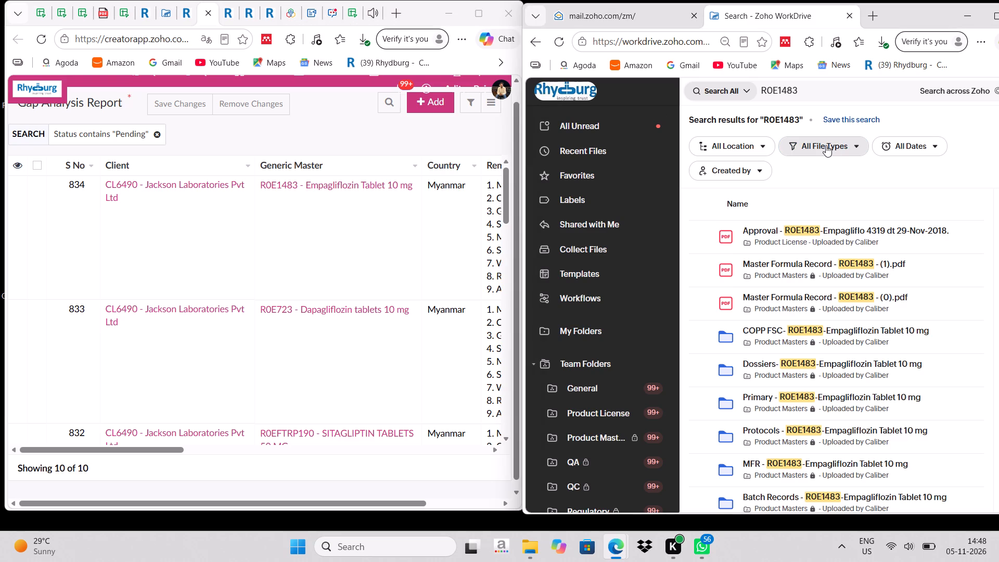
{"action": "left_click", "coordinate": [826, 145]}
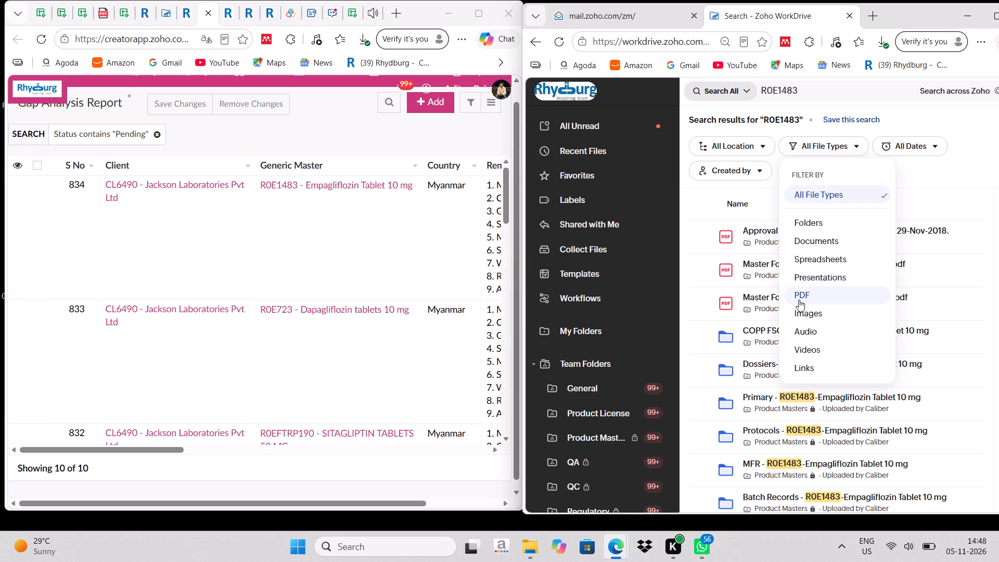
{"action": "left_click", "coordinate": [799, 300]}
{"action": "scroll", "coordinate": [806, 296], "scroll_direction": "down", "scroll_amount": 4}
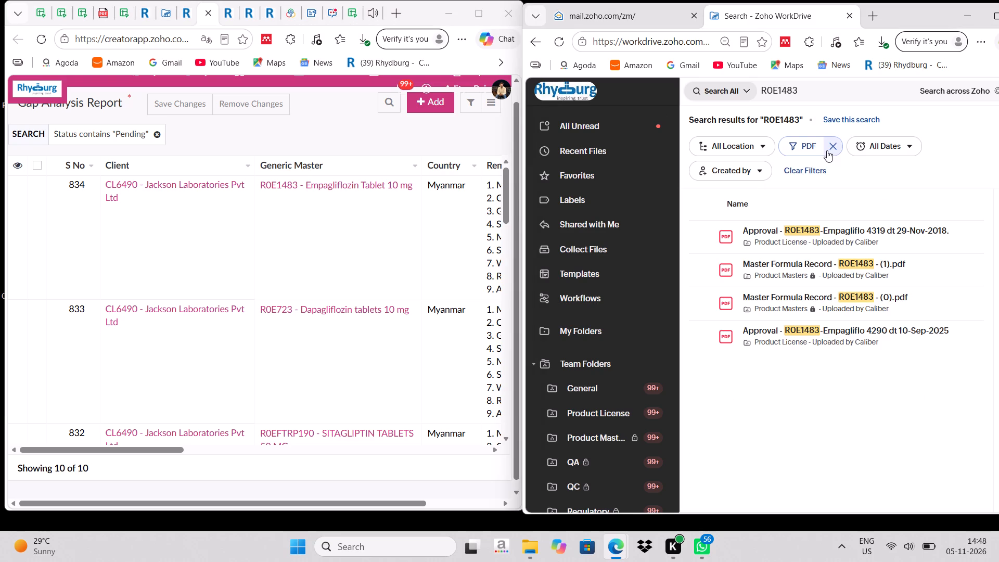
Filter the R0E1483 search results by Folders and look through the product's document folders.
{"action": "left_click", "coordinate": [827, 150]}
{"action": "left_click", "coordinate": [811, 148]}
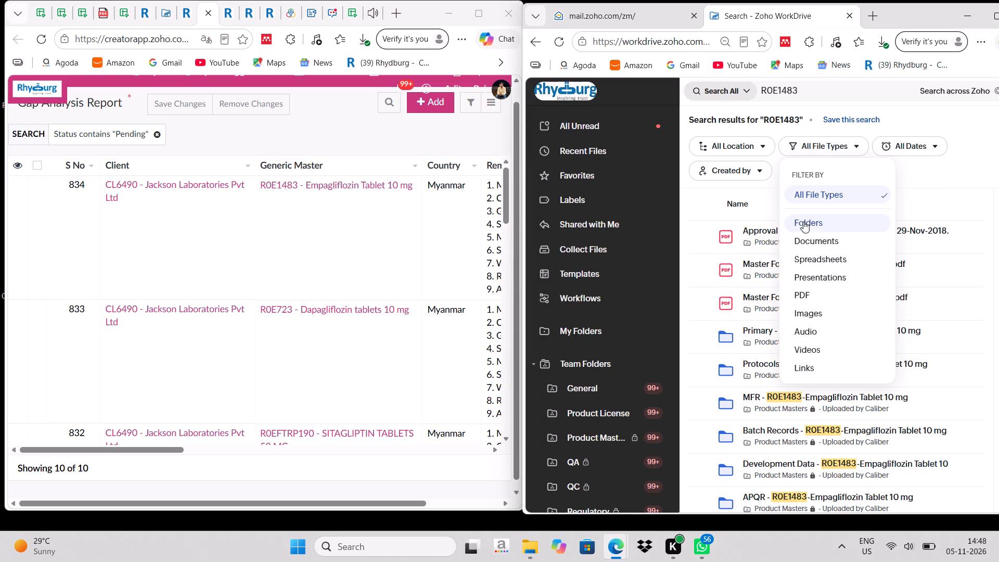
{"action": "left_click", "coordinate": [807, 226]}
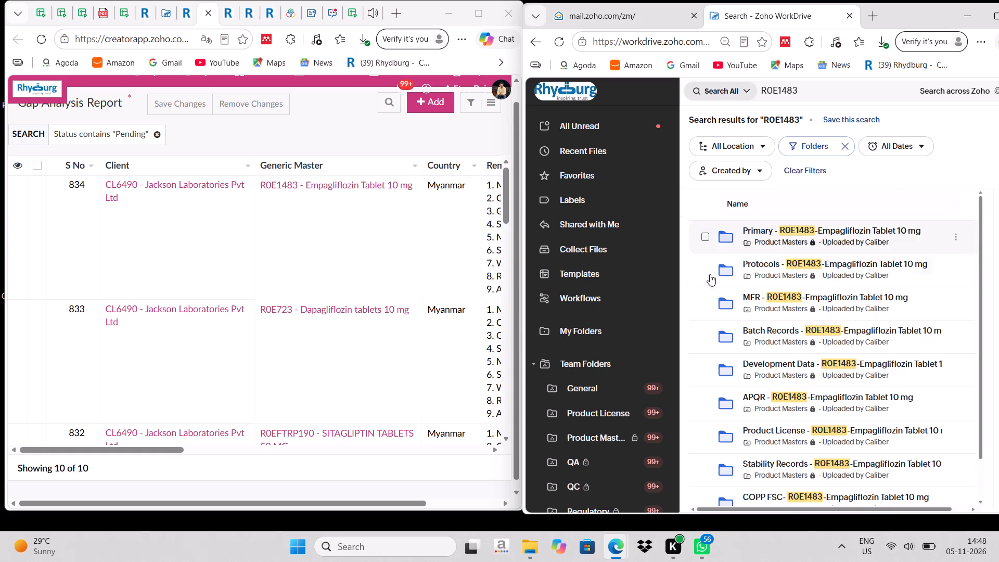
{"action": "scroll", "coordinate": [846, 288], "scroll_direction": "down", "scroll_amount": 12}
{"action": "scroll", "coordinate": [748, 343], "scroll_direction": "up", "scroll_amount": 7}
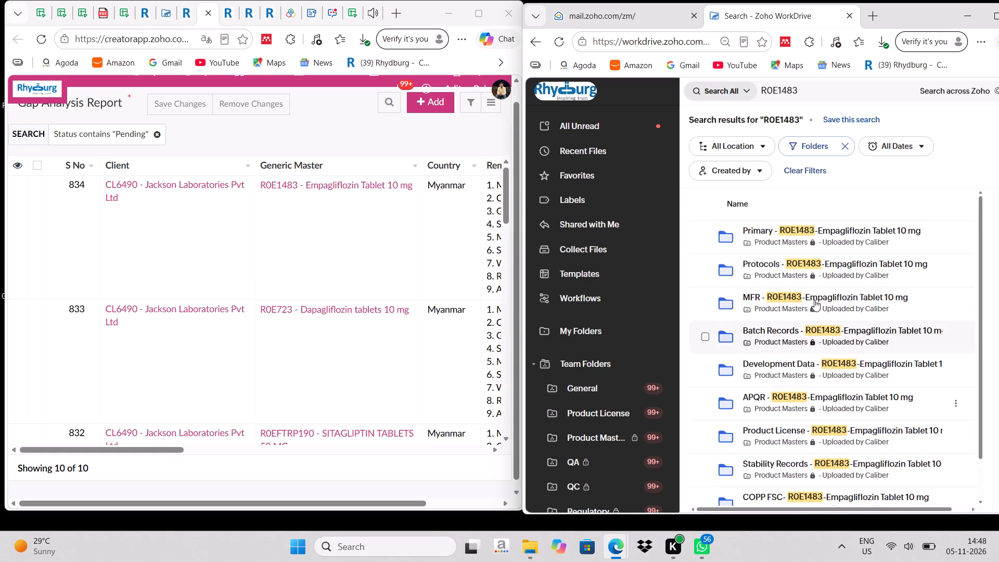
{"action": "scroll", "coordinate": [777, 347], "scroll_direction": "up", "scroll_amount": 5}
Check request 834's checklist and open the "Primary - R0E1483-Empagliflozin Tablet 10 mg" folder.
{"action": "scroll", "coordinate": [308, 240], "scroll_direction": "left", "scroll_amount": 1}
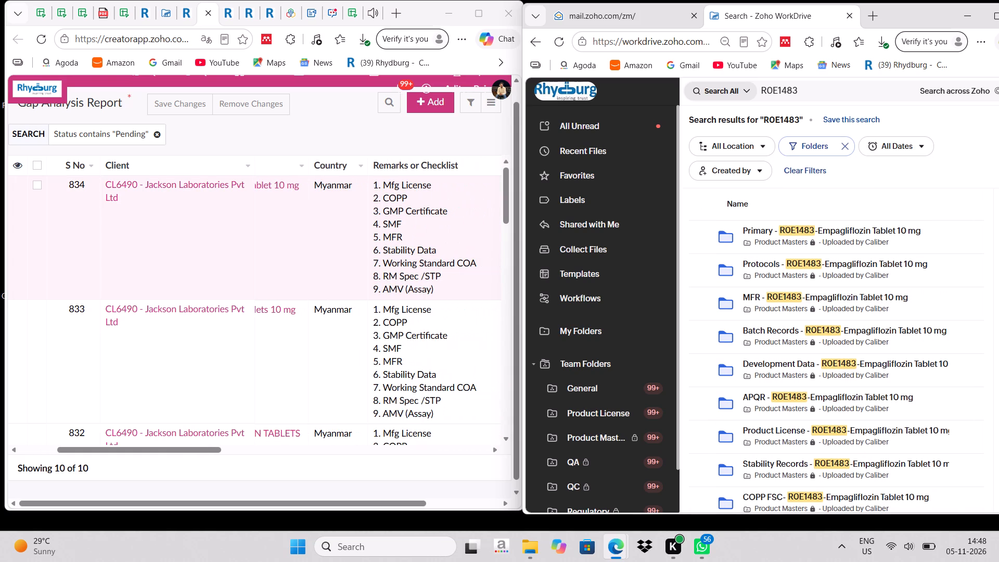
{"action": "scroll", "coordinate": [308, 240], "scroll_direction": "left", "scroll_amount": 1}
{"action": "left_click", "coordinate": [771, 232]}
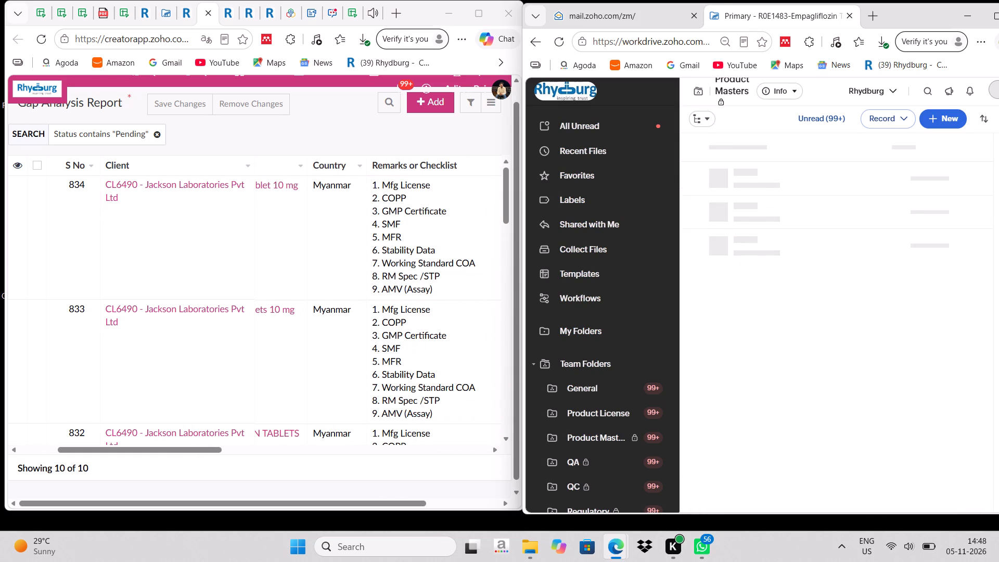
Check the Dossiers, COPP FSC, Stability Records, Product License and APQR subfolders of R0E1483 for documents.
{"action": "left_click", "coordinate": [775, 172]}
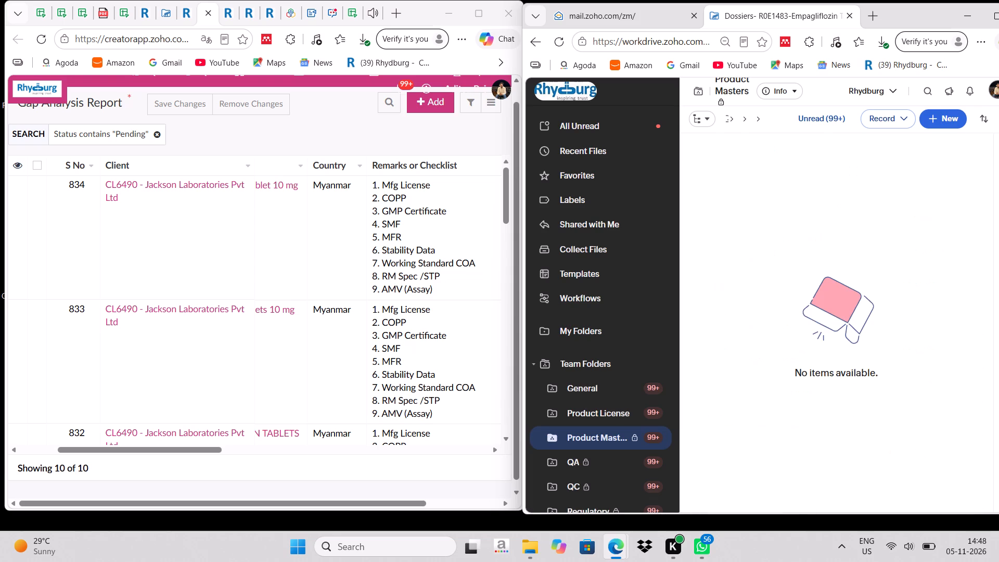
{"action": "left_click", "coordinate": [531, 39]}
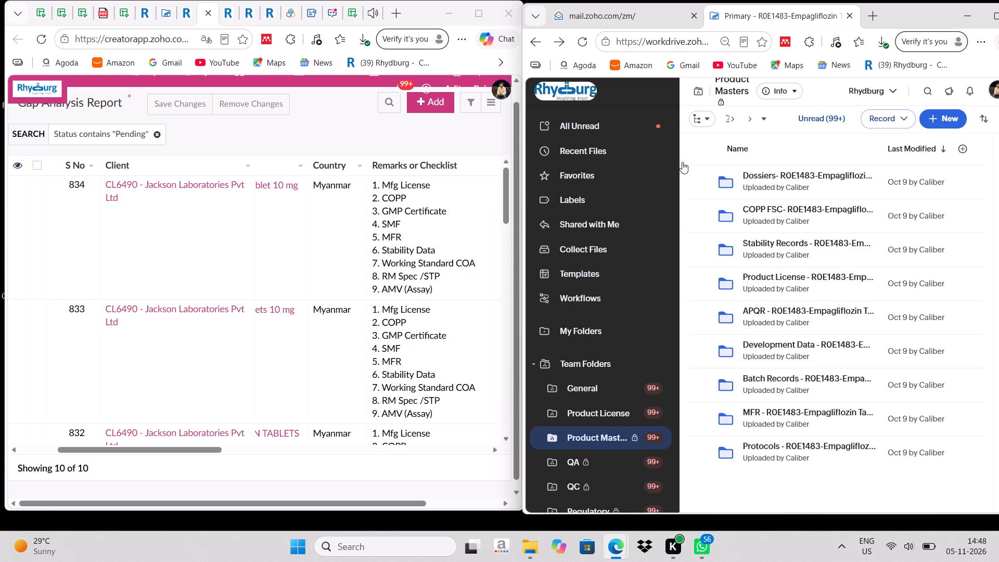
{"action": "left_click", "coordinate": [814, 210]}
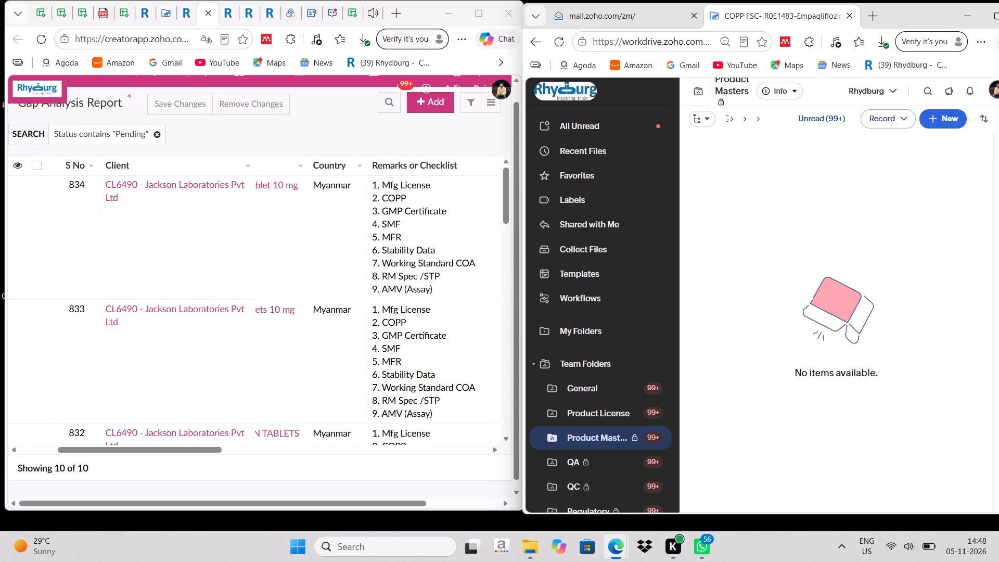
{"action": "left_click", "coordinate": [537, 45]}
{"action": "left_click", "coordinate": [803, 248]}
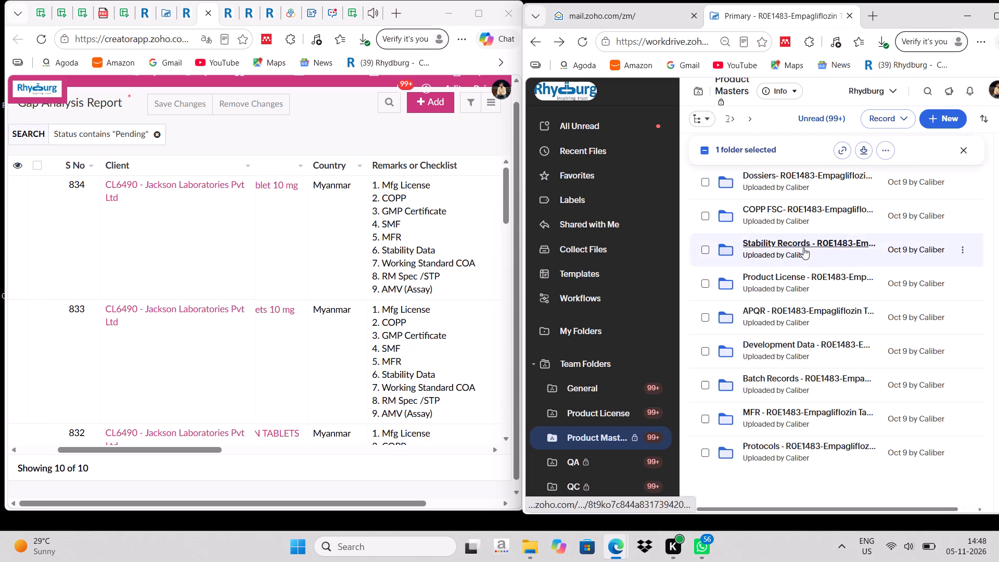
{"action": "left_click", "coordinate": [536, 46]}
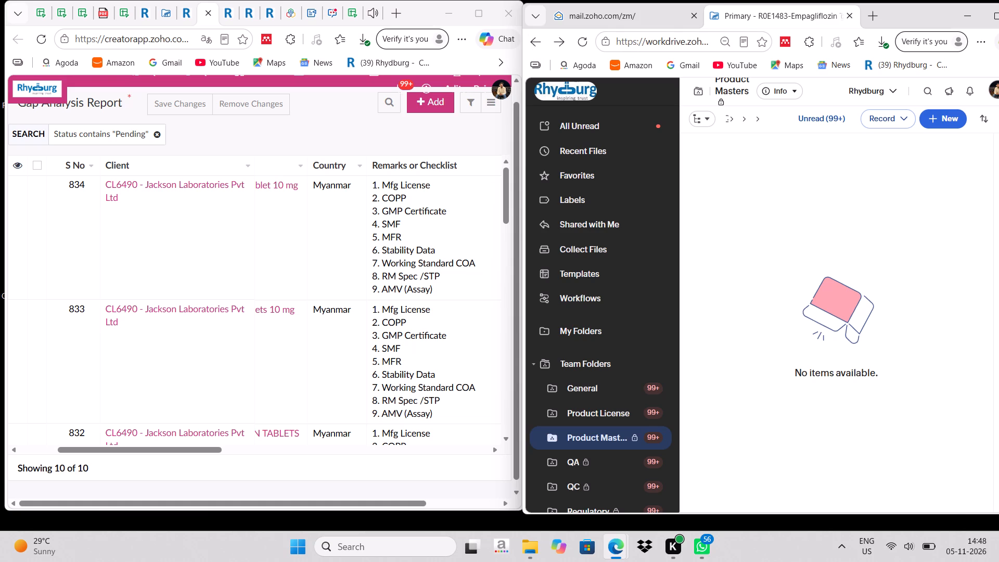
{"action": "left_click", "coordinate": [801, 276]}
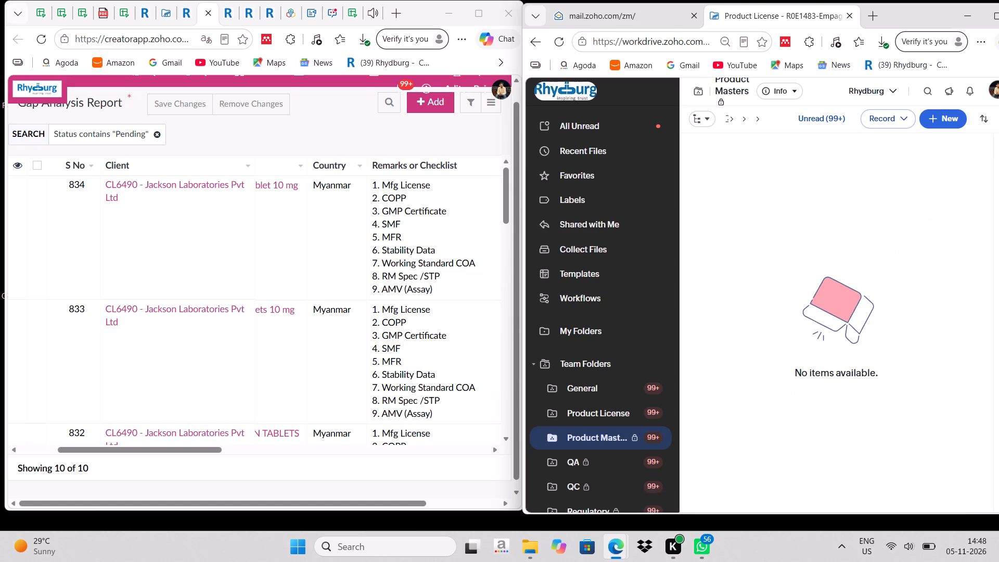
{"action": "left_click", "coordinate": [540, 39]}
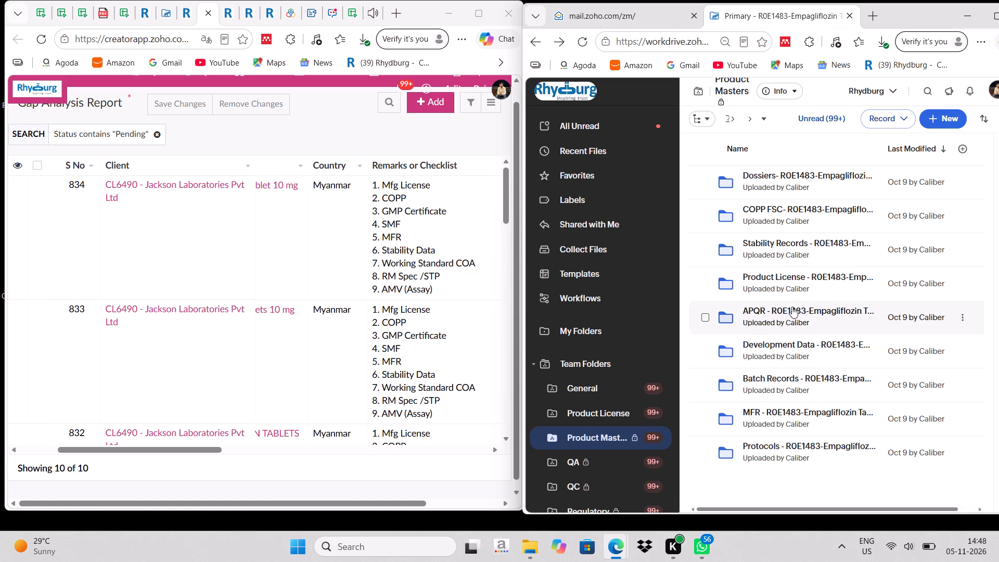
{"action": "left_click", "coordinate": [791, 311]}
{"action": "left_click", "coordinate": [526, 38]}
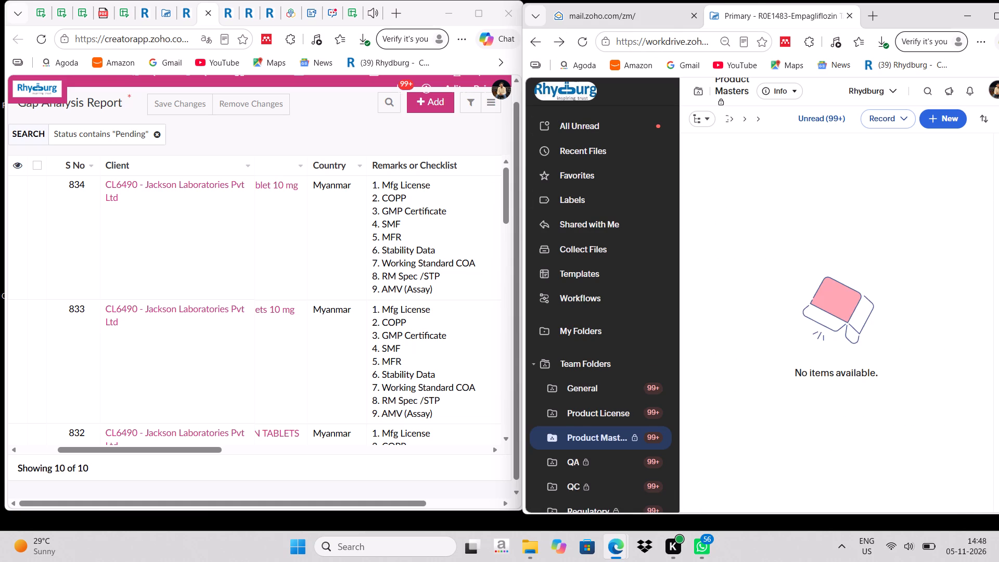
Check the Development Data, Batch Records, MFR and Protocols subfolders of R0E1483 for documents.
{"action": "left_click", "coordinate": [789, 340]}
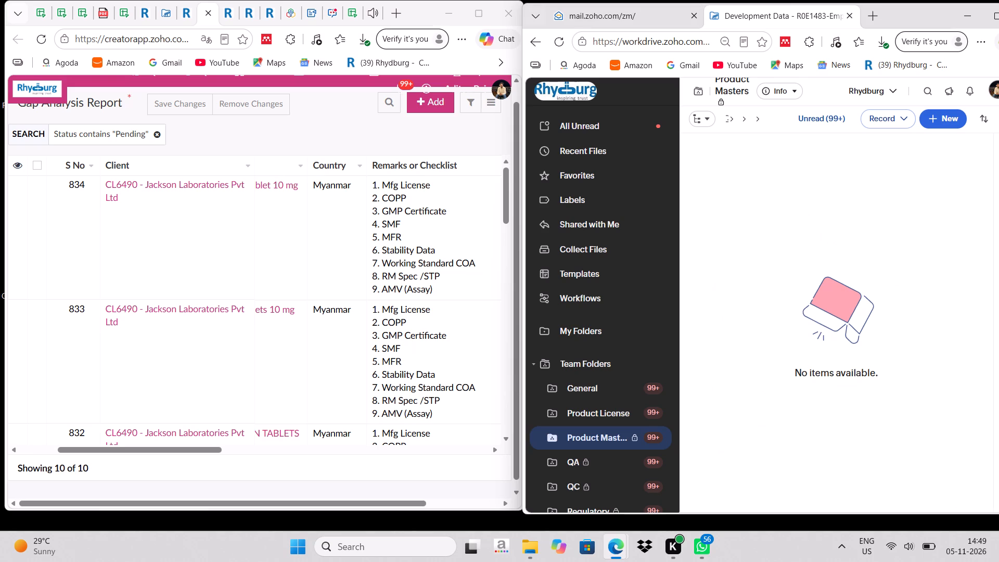
{"action": "left_click", "coordinate": [529, 41]}
{"action": "left_click", "coordinate": [808, 377]}
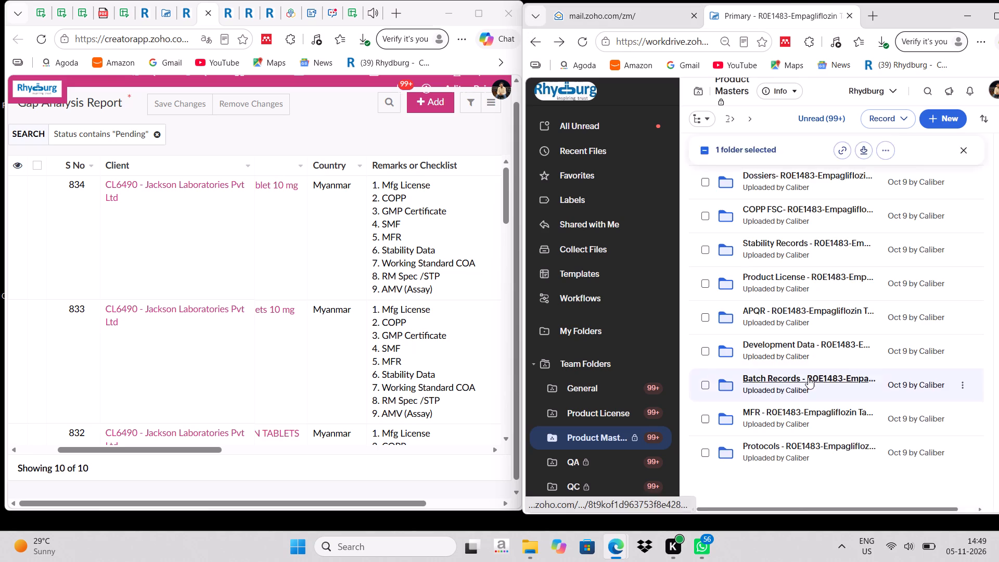
{"action": "left_click", "coordinate": [535, 32]}
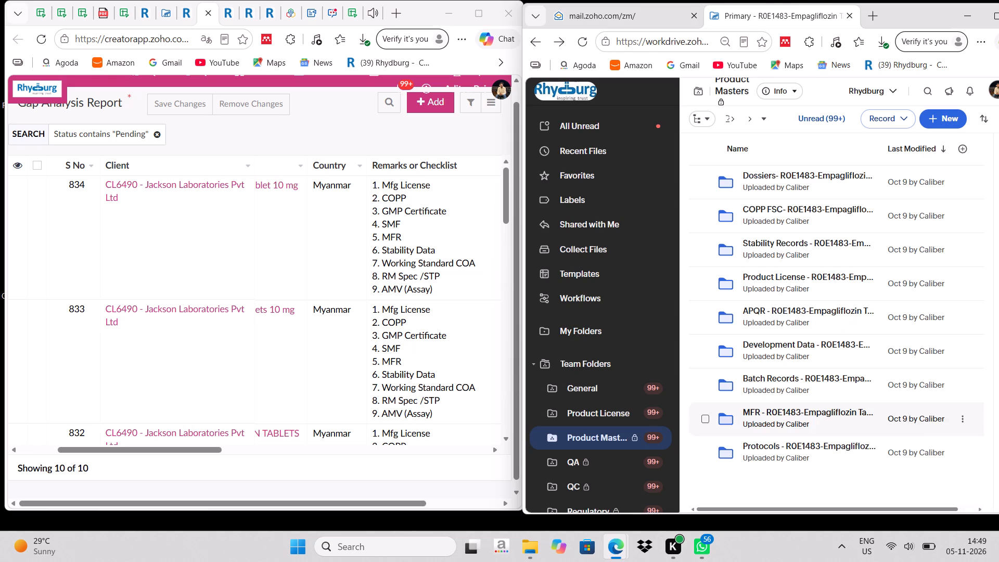
{"action": "left_click", "coordinate": [840, 416]}
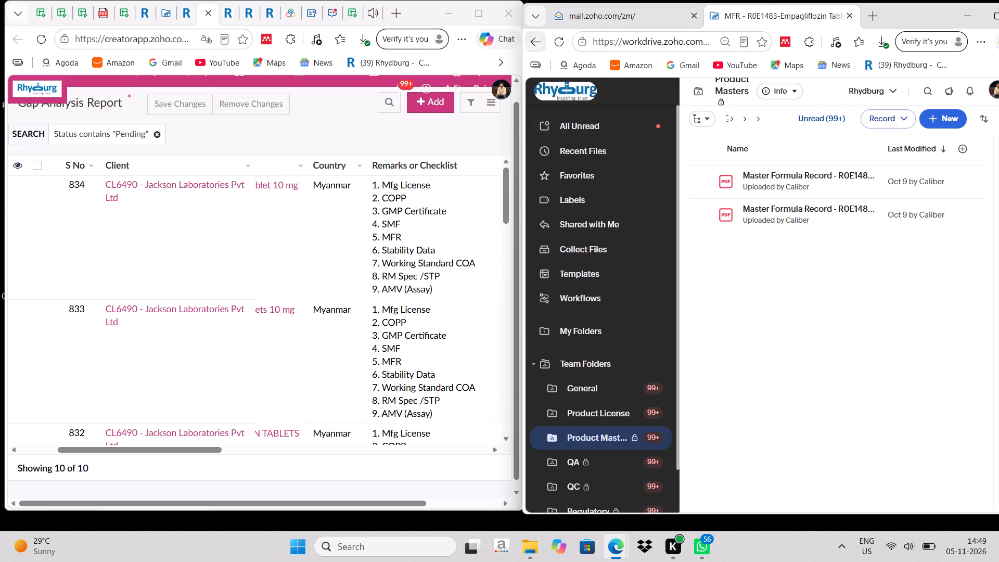
{"action": "left_click", "coordinate": [531, 41]}
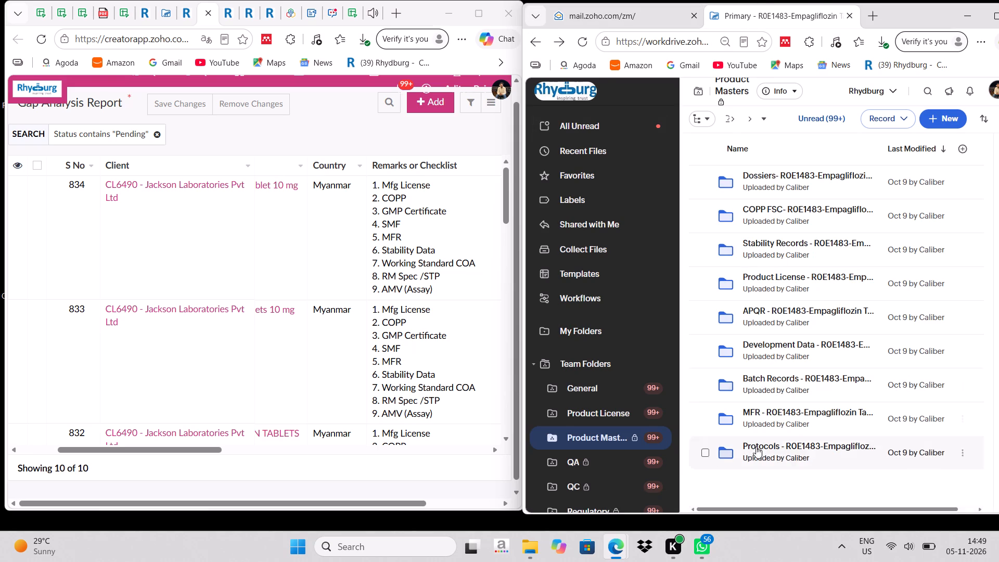
{"action": "left_click", "coordinate": [769, 446]}
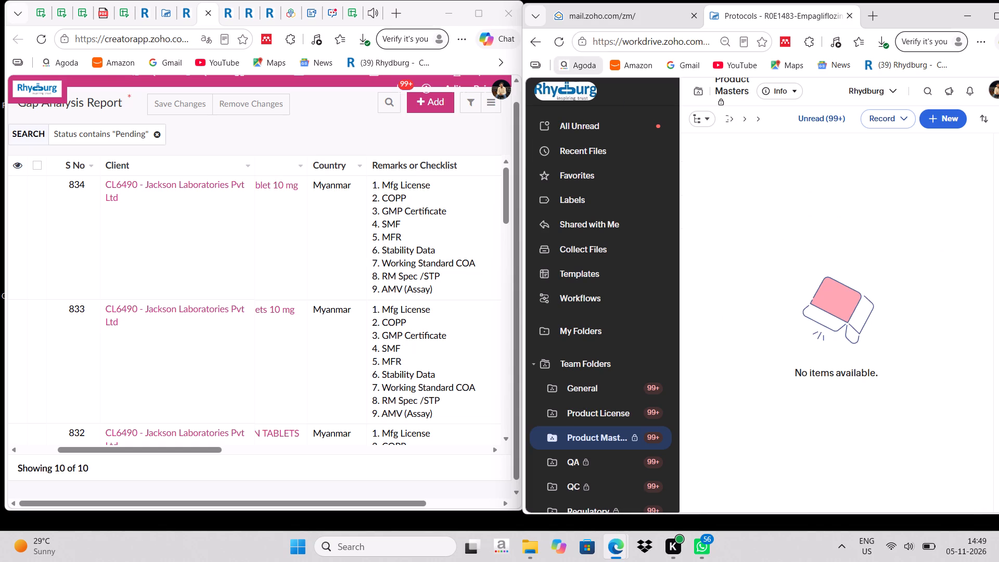
{"action": "left_click", "coordinate": [538, 44]}
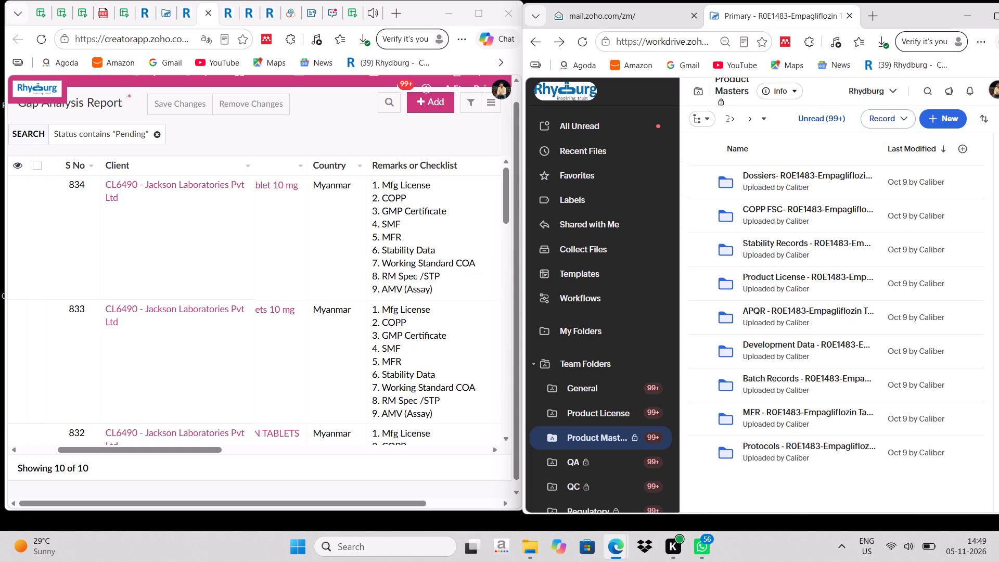
Return to the R0E1483 search, filter it to PDF instead of Folders, and view the Empagliflo 4290 approval dated 10-Sep-2025.
{"action": "left_click", "coordinate": [538, 44]}
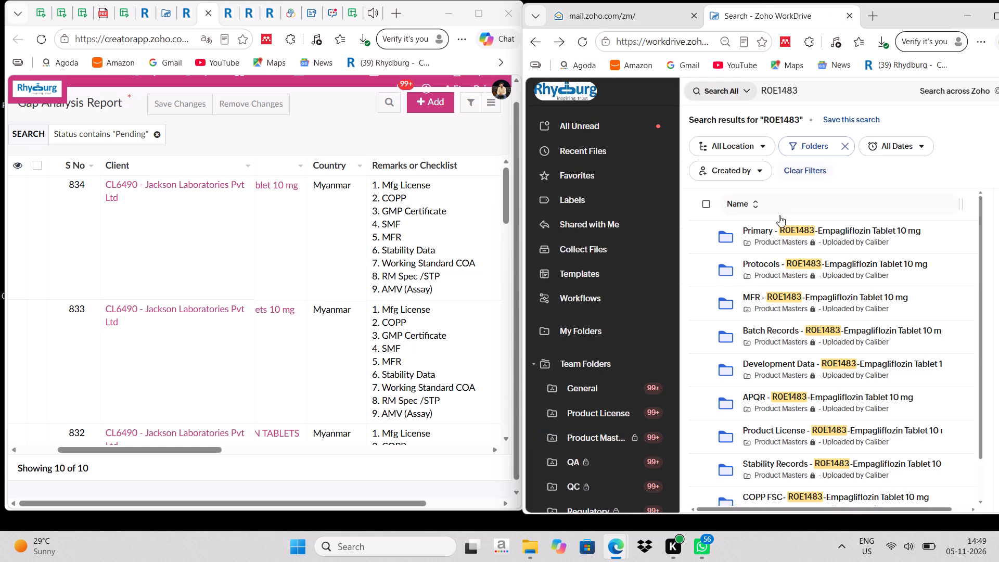
{"action": "left_click", "coordinate": [849, 148]}
{"action": "left_click", "coordinate": [816, 137]}
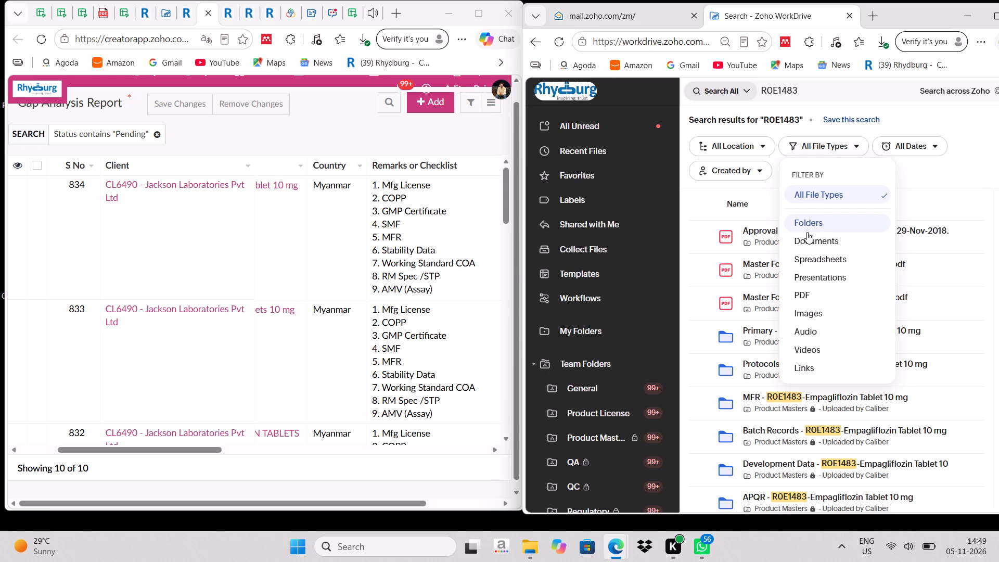
{"action": "left_click", "coordinate": [809, 298]}
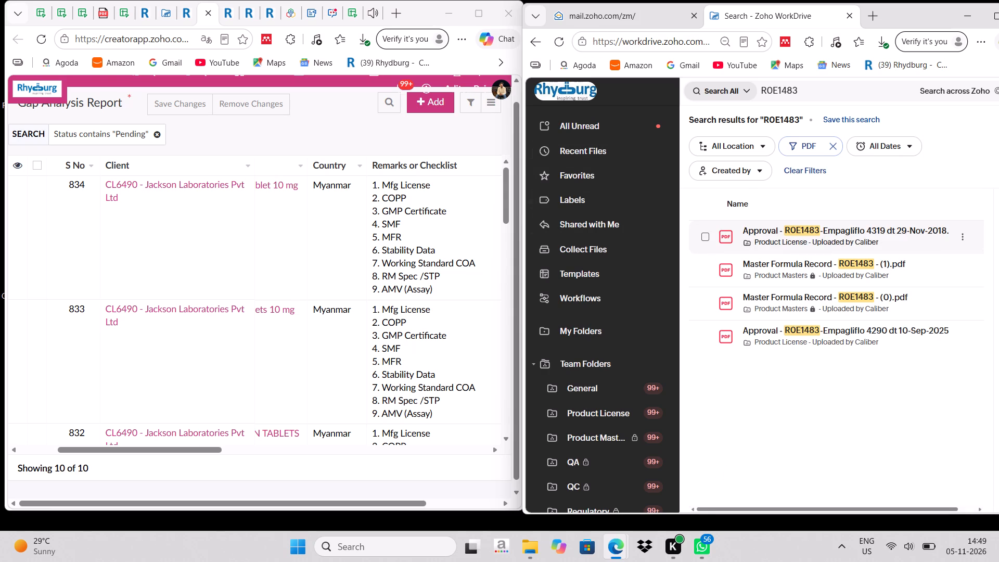
{"action": "left_click", "coordinate": [841, 335]}
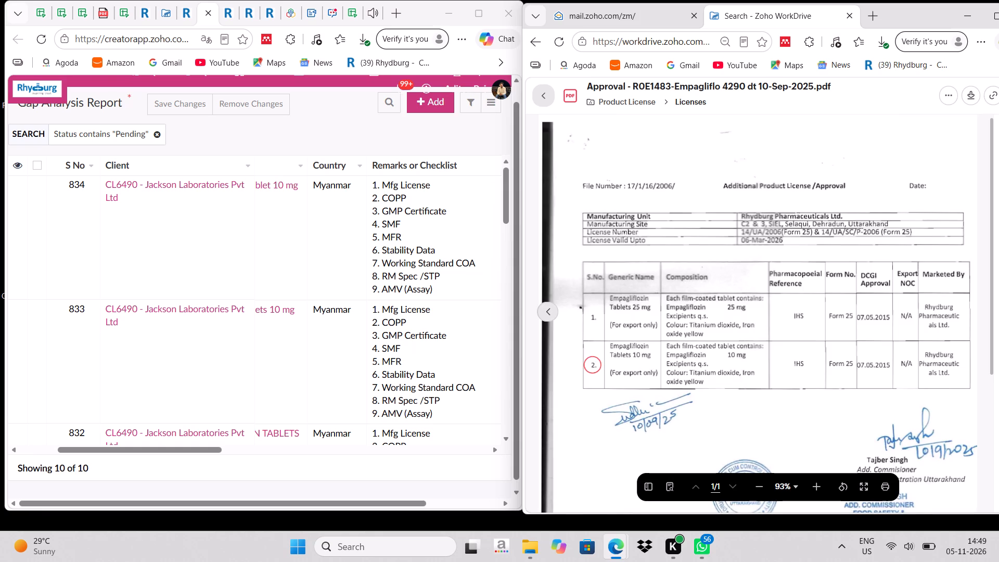
{"action": "left_click", "coordinate": [540, 103]}
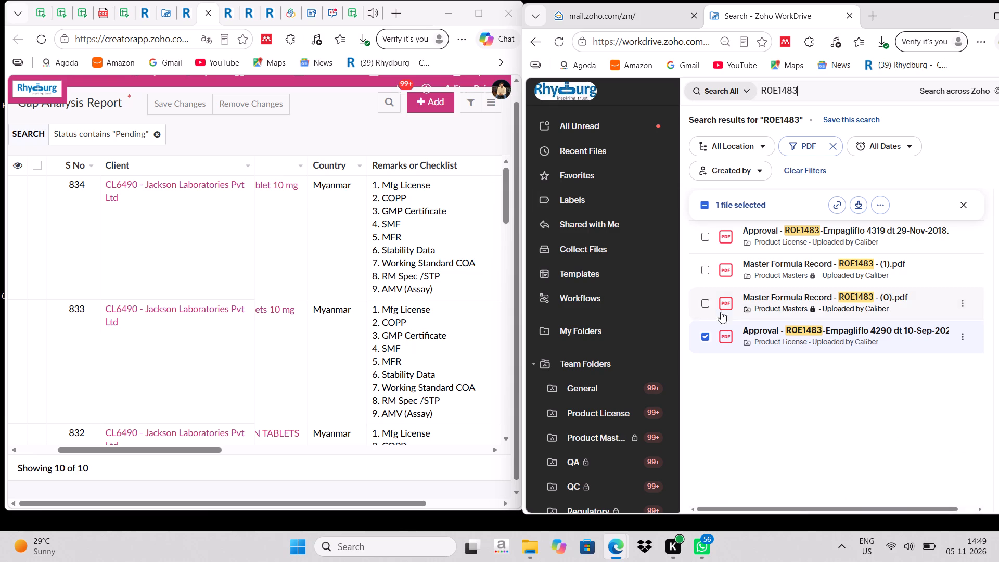
{"action": "left_click", "coordinate": [745, 390]}
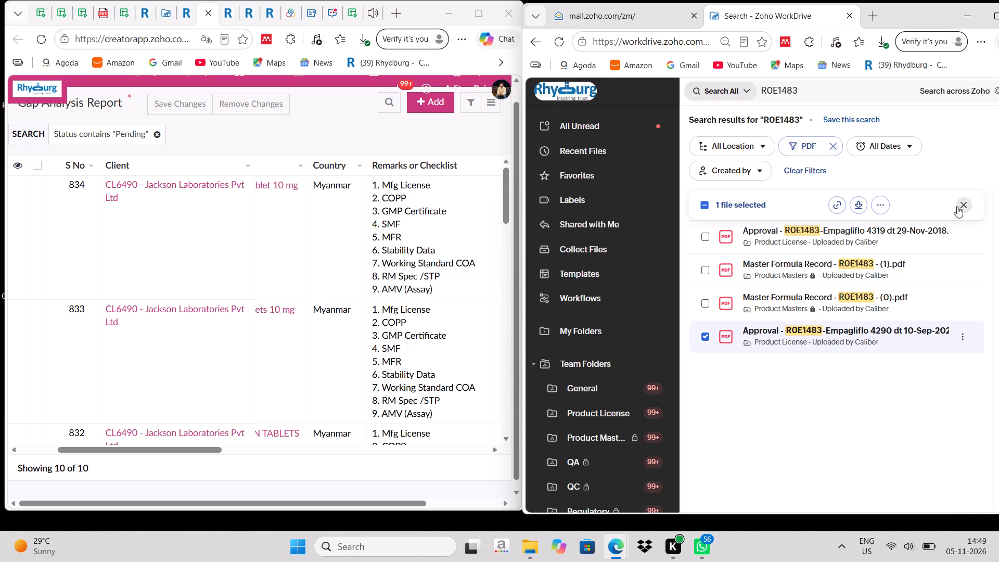
{"action": "left_click", "coordinate": [956, 207]}
Switch to Cliq and send the colleague in the open chat the message "Mfg Lic aur Product license same hote hain".
{"action": "left_click", "coordinate": [328, 11]}
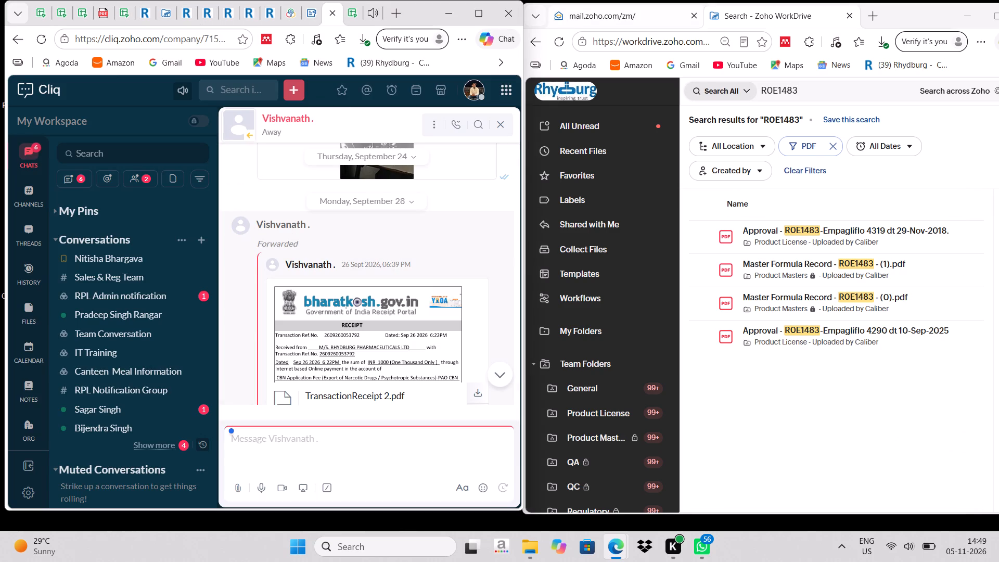
{"action": "left_click", "coordinate": [277, 435]}
{"action": "key", "text": "shift+m"}
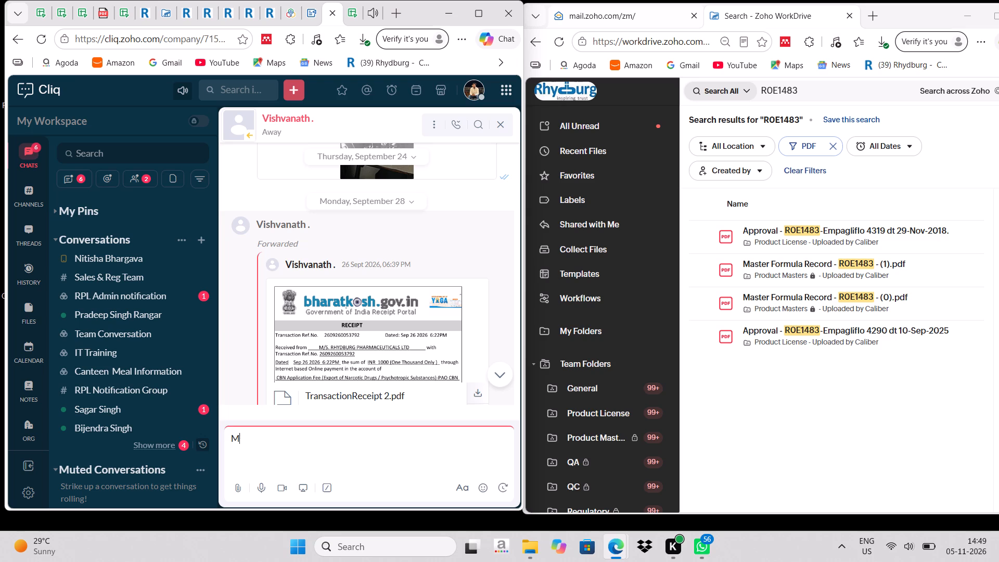
{"action": "type", "text": "fg Li"}
{"action": "type", "text": "c au"}
{"action": "type", "text": "r"}
{"action": "key", "text": "space"}
{"action": "key", "text": "shift+p"}
{"action": "type", "text": "roducy"}
{"action": "key", "text": "BackSpace"}
{"action": "type", "text": "t license same ho"}
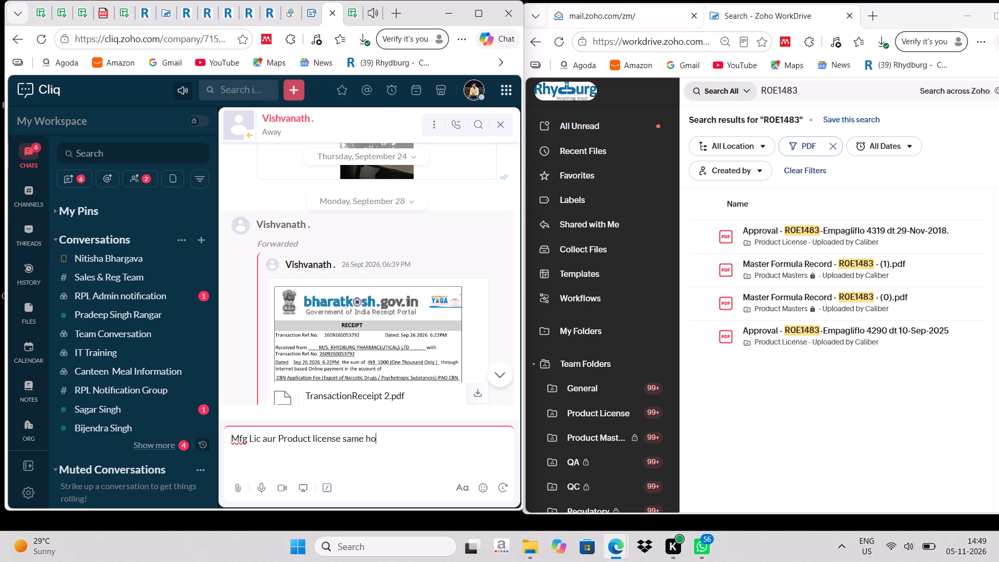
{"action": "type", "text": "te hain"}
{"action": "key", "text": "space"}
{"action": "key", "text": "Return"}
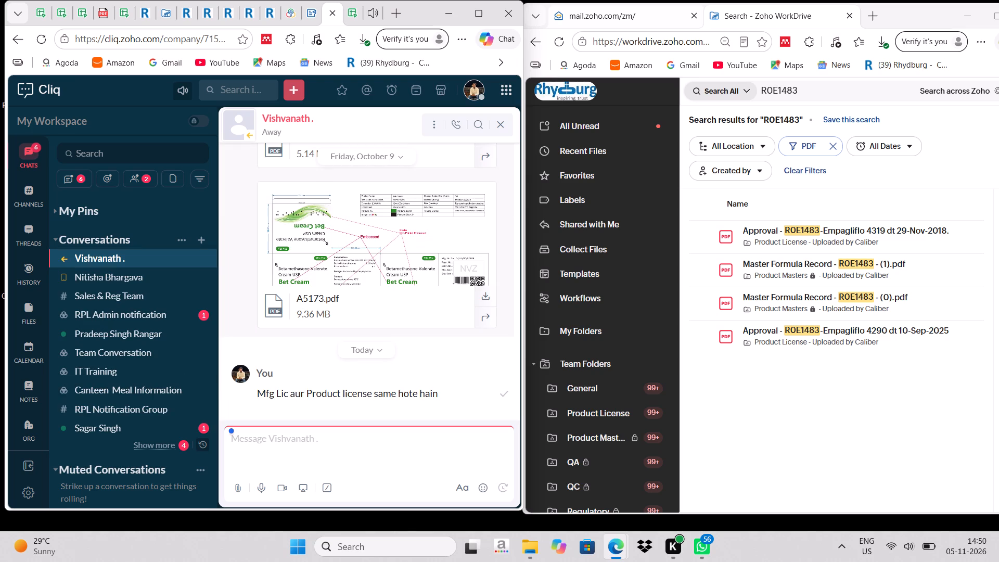
Send the follow-up message "???" to the same colleague in the open chat.
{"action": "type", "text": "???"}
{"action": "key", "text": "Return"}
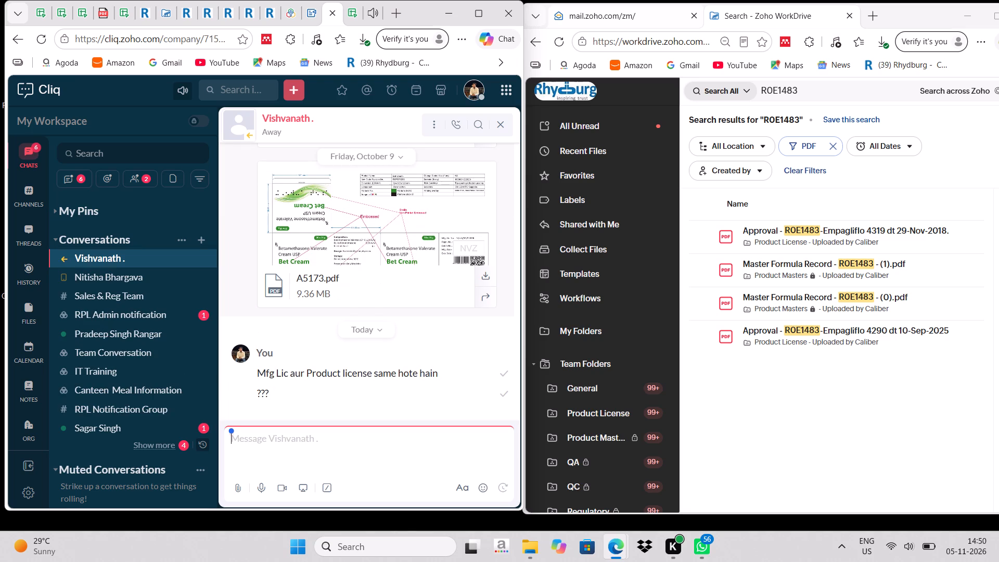
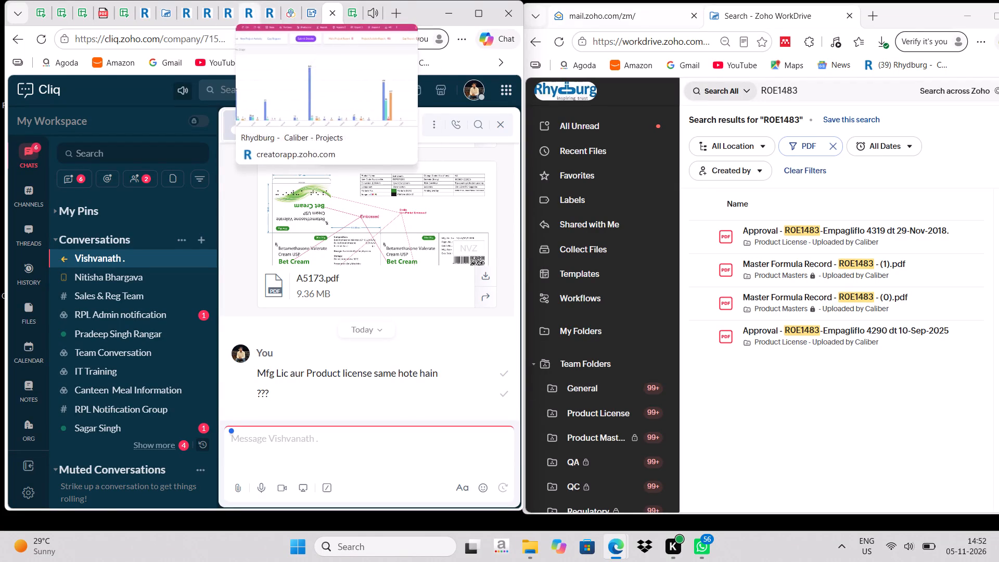
Open Master Formula Record - R0E1483 - (1).pdf and read through it as far as the packing instructions.
{"action": "left_click", "coordinate": [203, 17]}
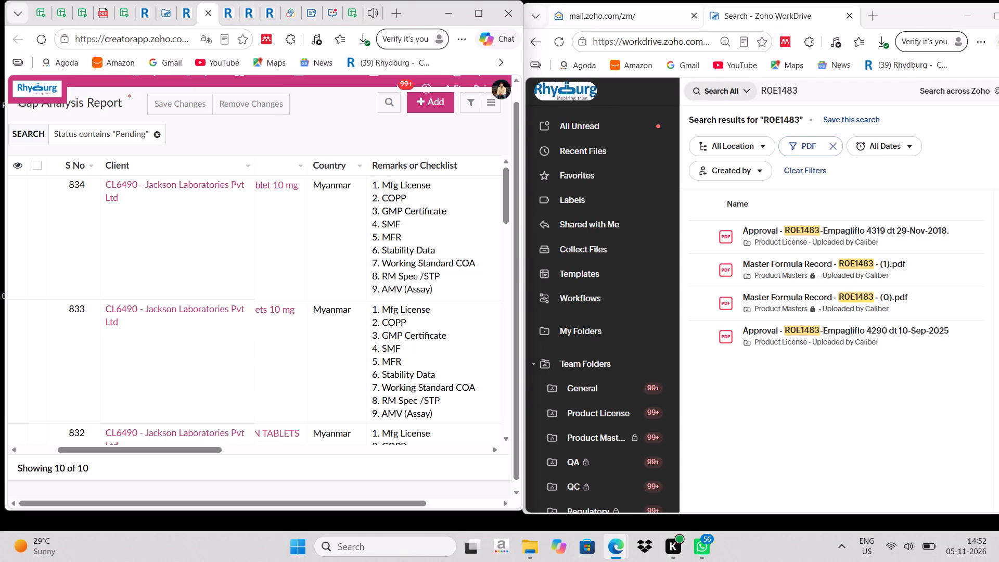
{"action": "left_click", "coordinate": [791, 267]}
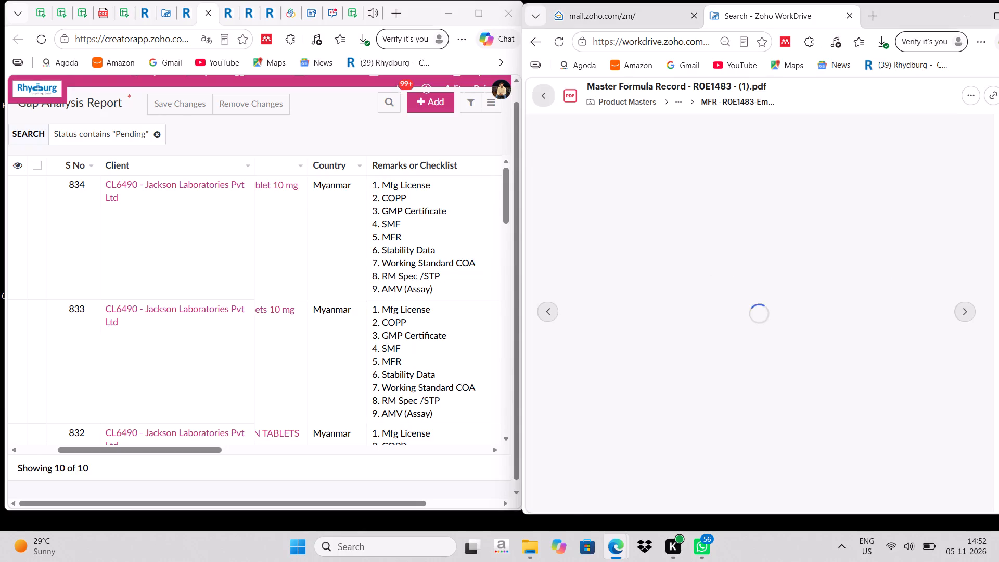
{"action": "scroll", "coordinate": [790, 272], "scroll_direction": "down", "scroll_amount": 11}
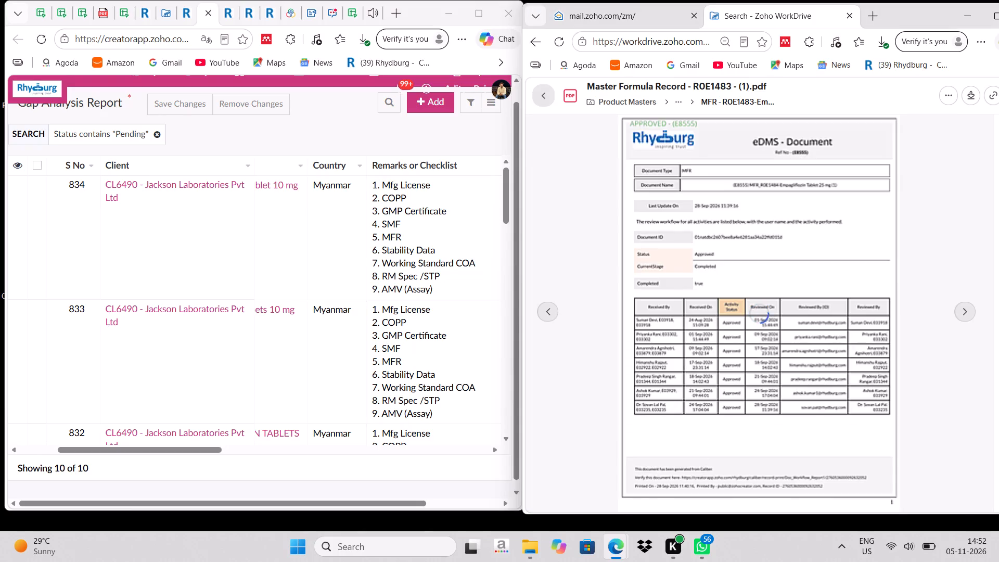
{"action": "scroll", "coordinate": [790, 270], "scroll_direction": "down", "scroll_amount": 20}
{"action": "scroll", "coordinate": [791, 265], "scroll_direction": "down", "scroll_amount": 2}
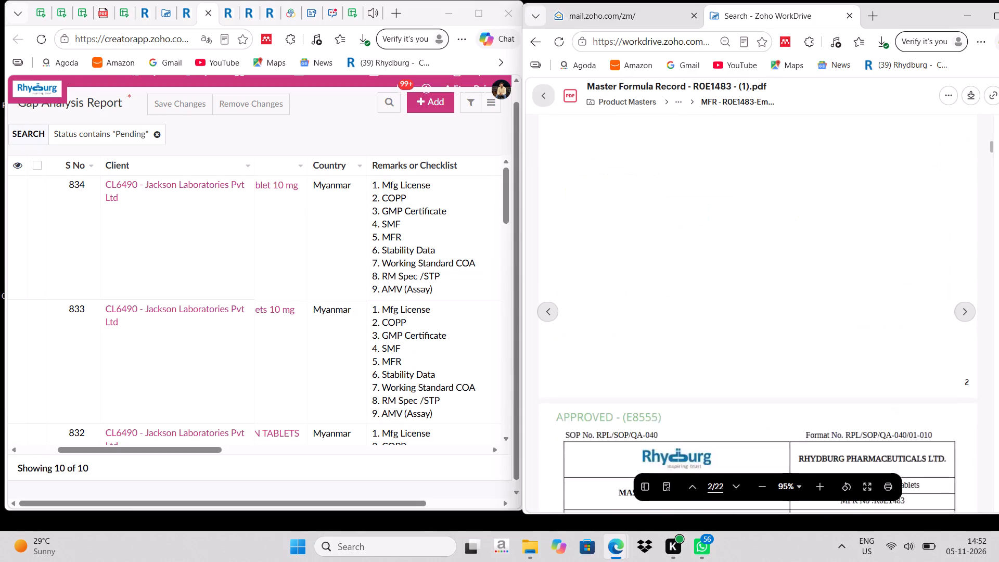
{"action": "scroll", "coordinate": [791, 265], "scroll_direction": "down", "scroll_amount": 20}
{"action": "scroll", "coordinate": [791, 264], "scroll_direction": "down", "scroll_amount": 15}
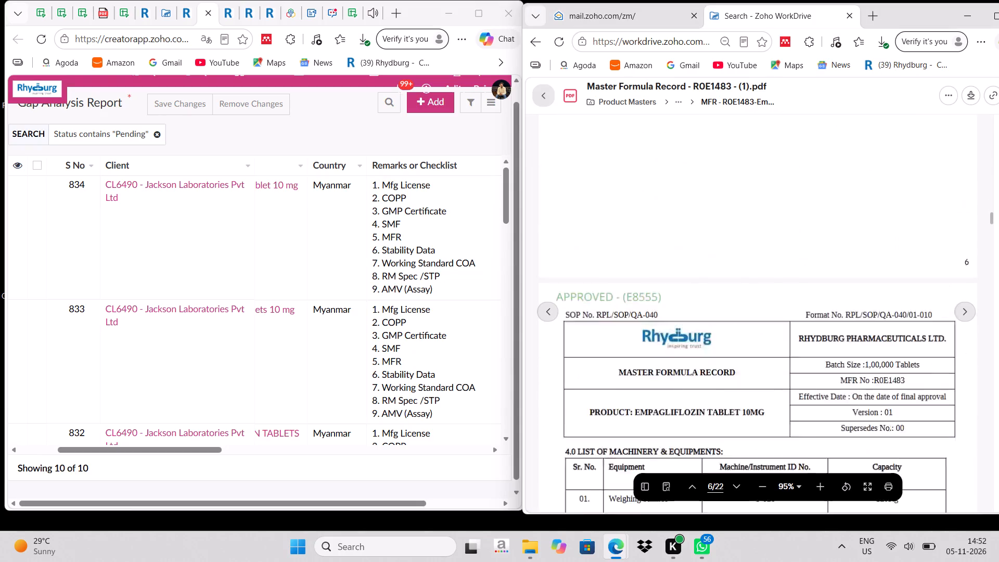
{"action": "scroll", "coordinate": [791, 262], "scroll_direction": "down", "scroll_amount": 15}
{"action": "scroll", "coordinate": [791, 261], "scroll_direction": "down", "scroll_amount": 16}
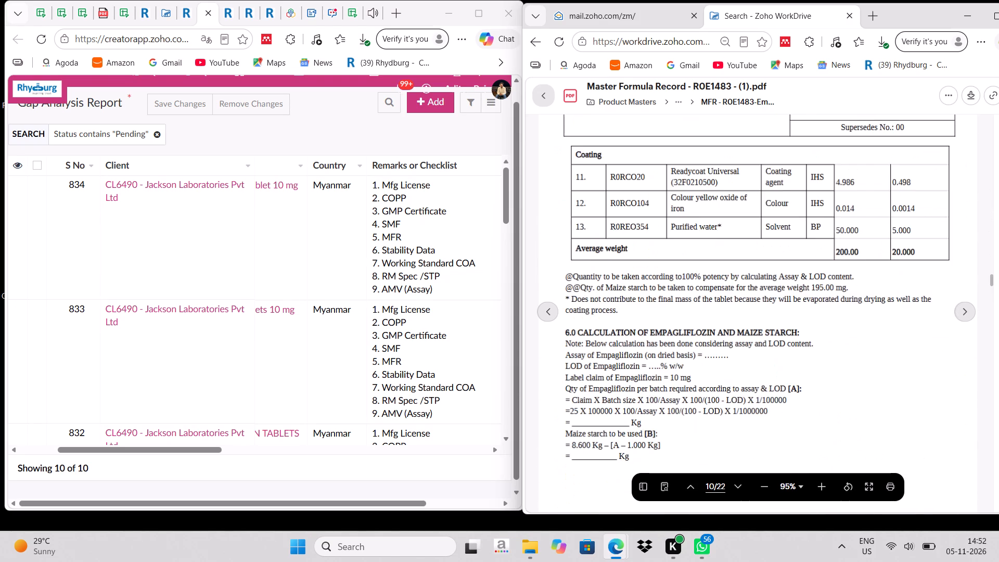
{"action": "scroll", "coordinate": [800, 254], "scroll_direction": "down", "scroll_amount": 18}
{"action": "scroll", "coordinate": [806, 256], "scroll_direction": "down", "scroll_amount": 6}
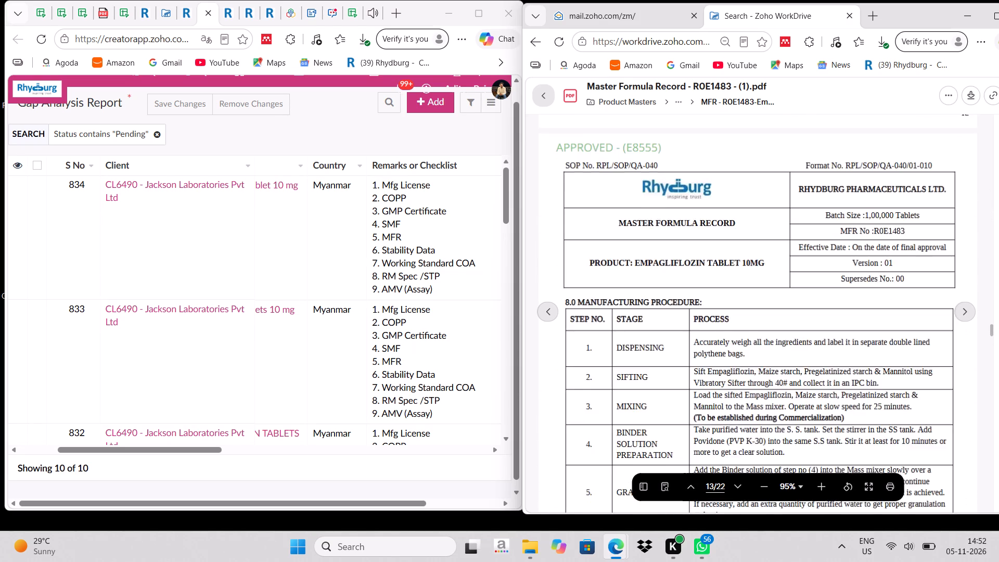
{"action": "scroll", "coordinate": [800, 252], "scroll_direction": "down", "scroll_amount": 16}
{"action": "scroll", "coordinate": [792, 251], "scroll_direction": "down", "scroll_amount": 9}
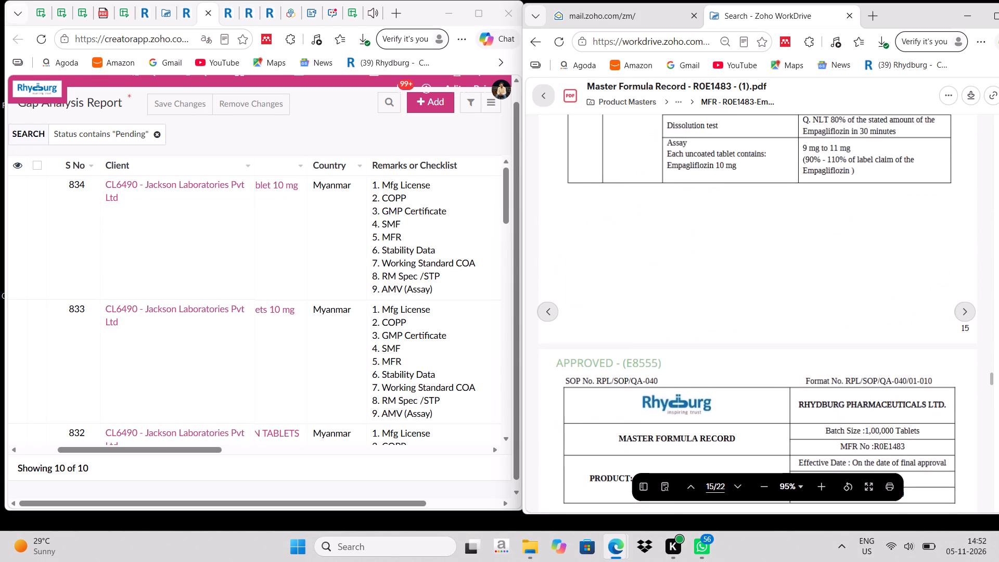
{"action": "scroll", "coordinate": [791, 252], "scroll_direction": "down", "scroll_amount": 4}
{"action": "scroll", "coordinate": [790, 245], "scroll_direction": "down", "scroll_amount": 20}
{"action": "scroll", "coordinate": [790, 245], "scroll_direction": "down", "scroll_amount": 7}
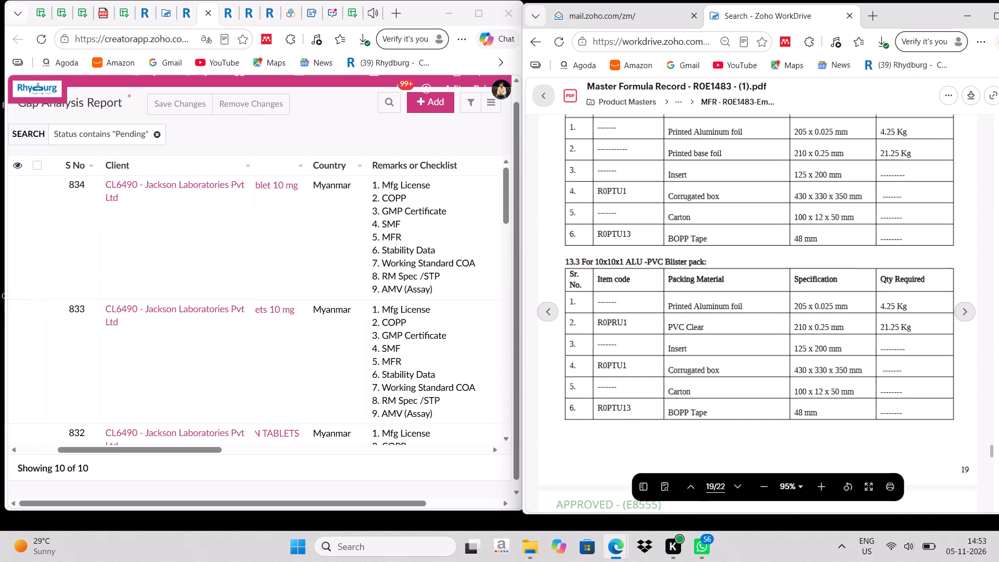
{"action": "scroll", "coordinate": [785, 249], "scroll_direction": "down", "scroll_amount": 8}
{"action": "scroll", "coordinate": [784, 249], "scroll_direction": "up", "scroll_amount": 2}
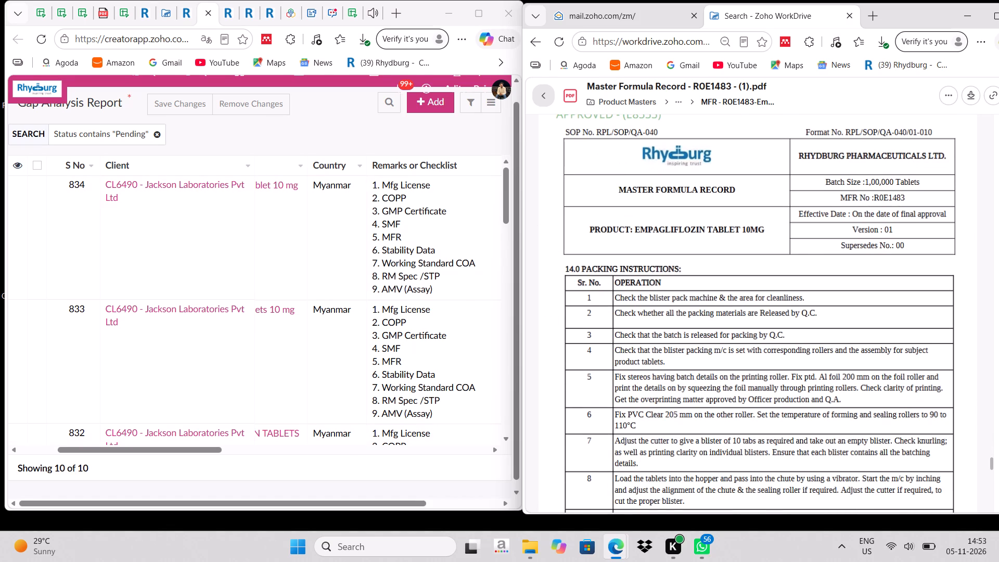
Close the master formula record and check request 834's generic master and checklist in the Gap Analysis Report.
{"action": "left_click_drag", "start_coordinate": [175, 449], "coordinate": [97, 423]}
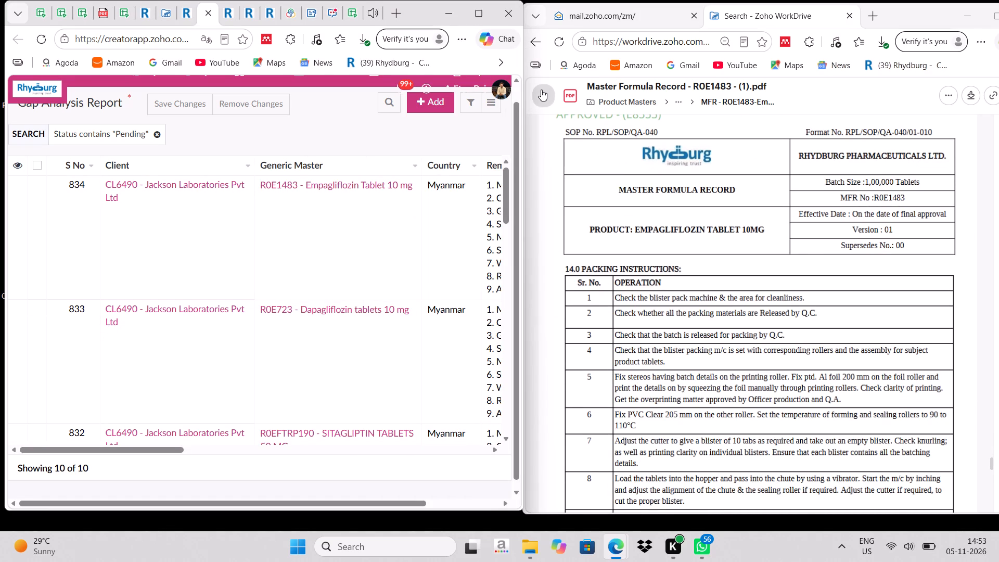
{"action": "left_click", "coordinate": [541, 90]}
{"action": "scroll", "coordinate": [402, 274], "scroll_direction": "left", "scroll_amount": 1}
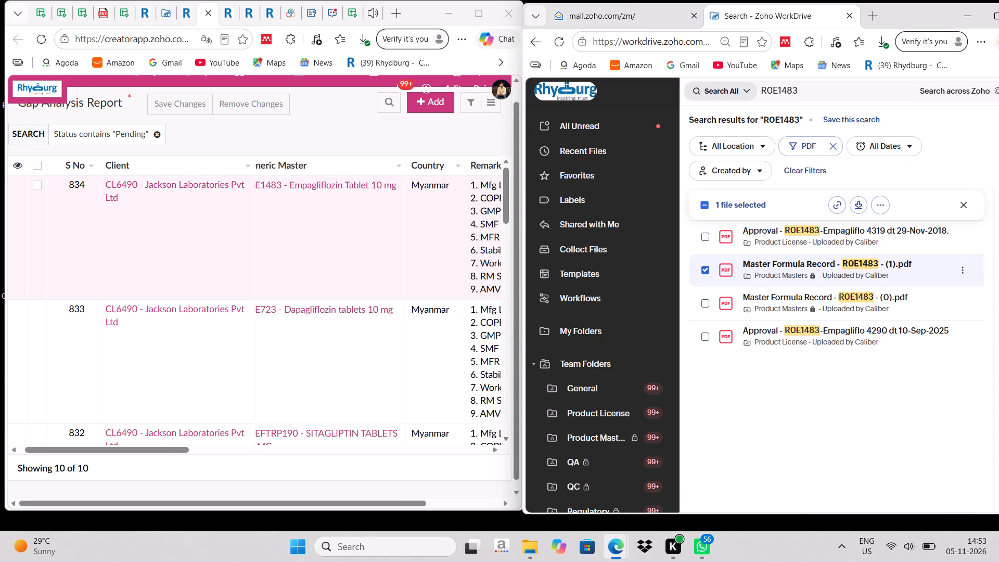
{"action": "scroll", "coordinate": [402, 274], "scroll_direction": "left", "scroll_amount": 3}
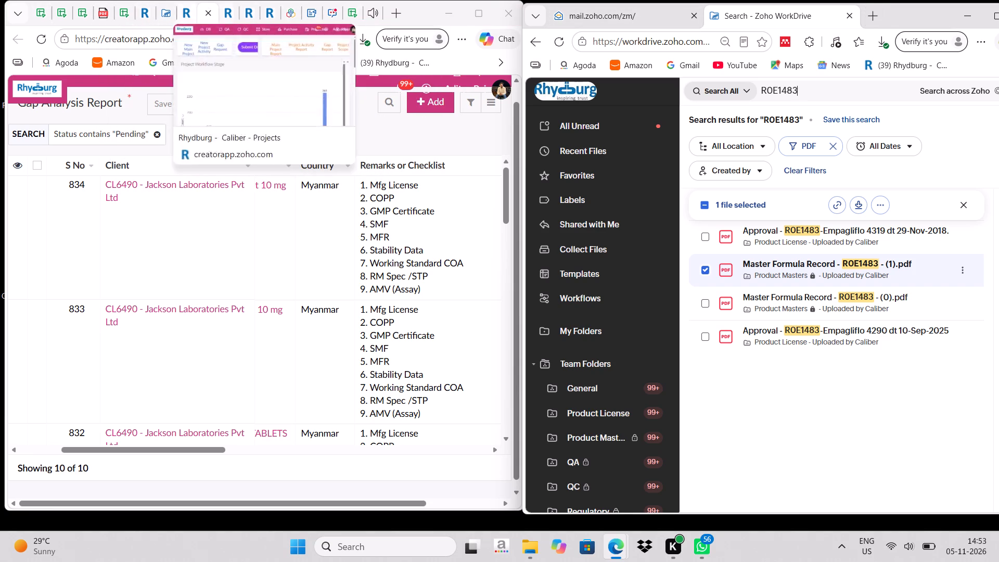
Switch to Cliq, search for the AGM Operations colleague and open a chat with him.
{"action": "left_click", "coordinate": [327, 11]}
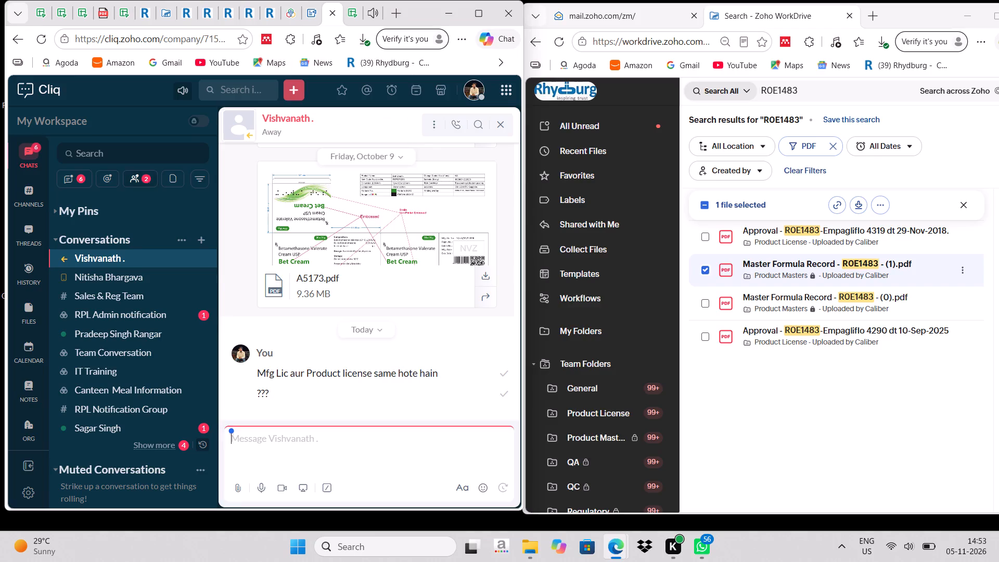
{"action": "left_click", "coordinate": [253, 95]}
{"action": "key", "text": "b"}
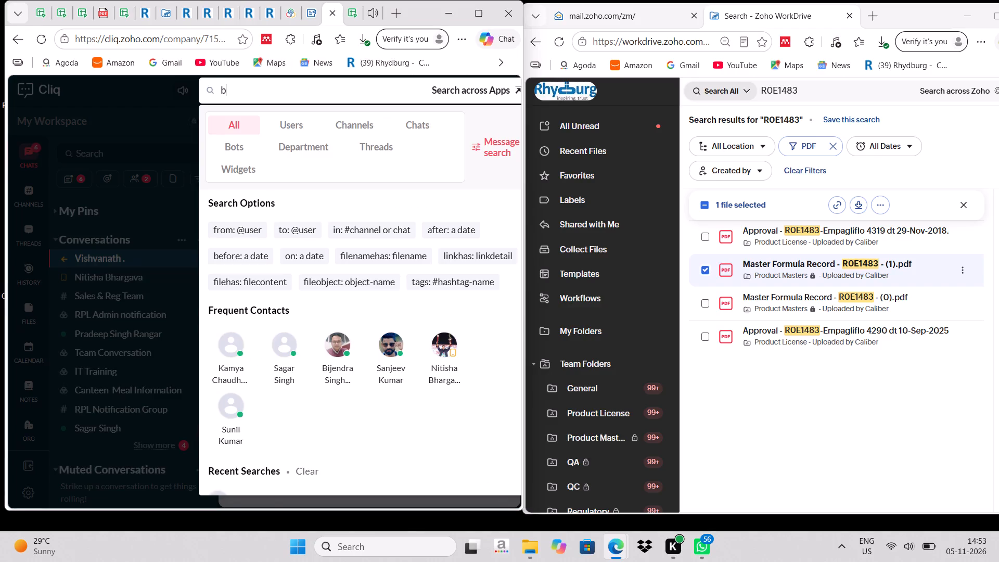
{"action": "type", "text": "ije"}
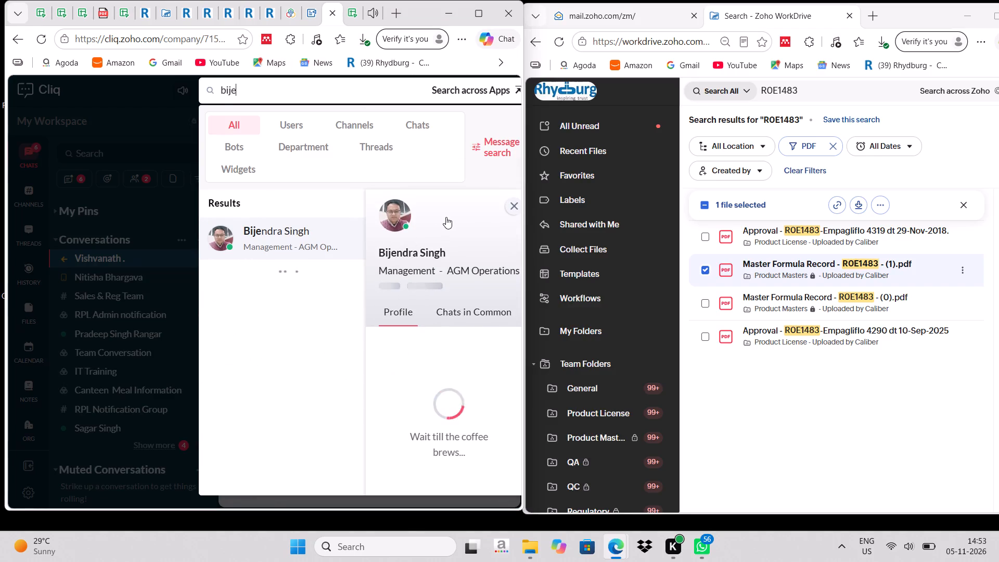
{"action": "left_click", "coordinate": [396, 251]}
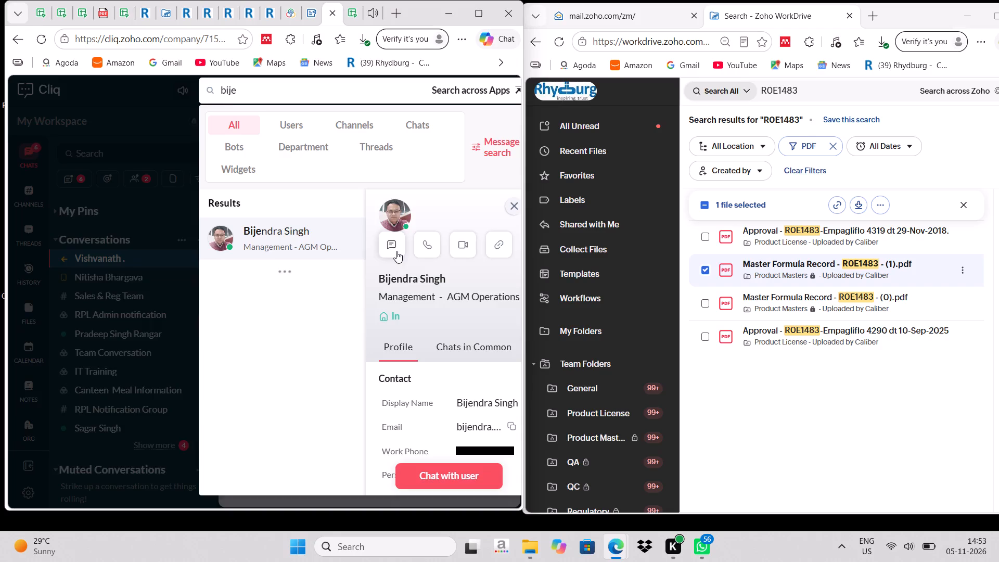
Send the AGM Operations colleague the message "Sir...Mfg lic & Product approval license is same or not" and close the chat.
{"action": "key", "text": "shift+s"}
{"action": "type", "text": "ir"}
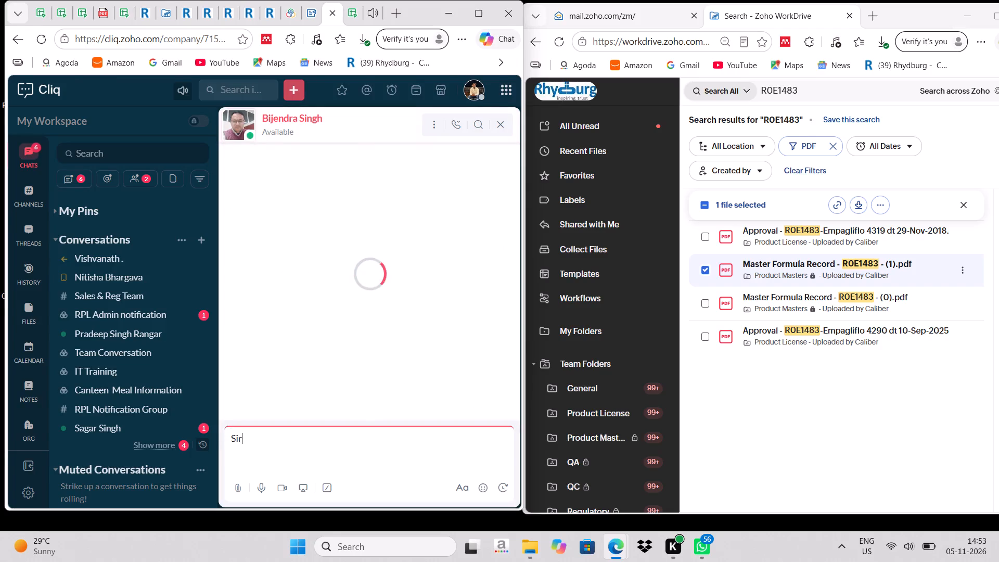
{"action": "key", "text": "period"}
{"action": "type", "text": ".."}
{"action": "key", "text": "shift+m"}
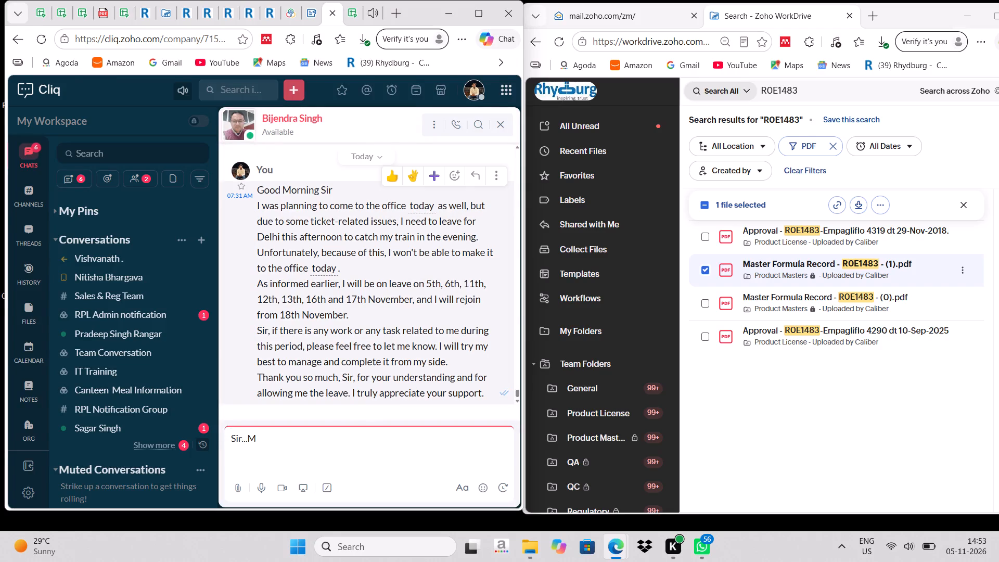
{"action": "type", "text": "fg liv"}
{"action": "key", "text": "BackSpace"}
{"action": "type", "text": "c"}
{"action": "key", "text": "space"}
{"action": "type", "text": "&"}
{"action": "key", "text": "space"}
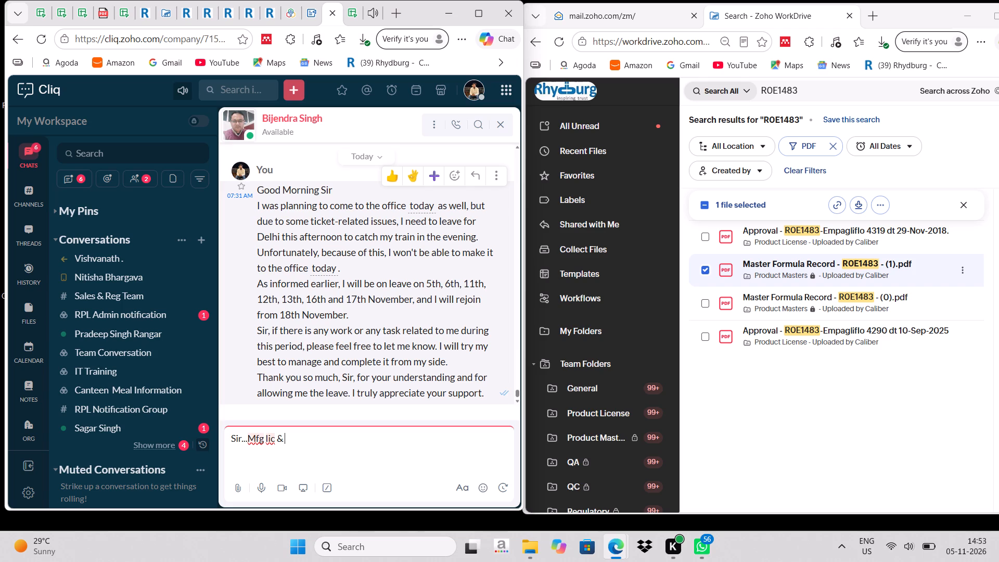
{"action": "type", "text": "Pro"}
{"action": "type", "text": "duc"}
{"action": "type", "text": "t approval"}
{"action": "key", "text": "space"}
{"action": "type", "text": "license is same"}
{"action": "key", "text": "space"}
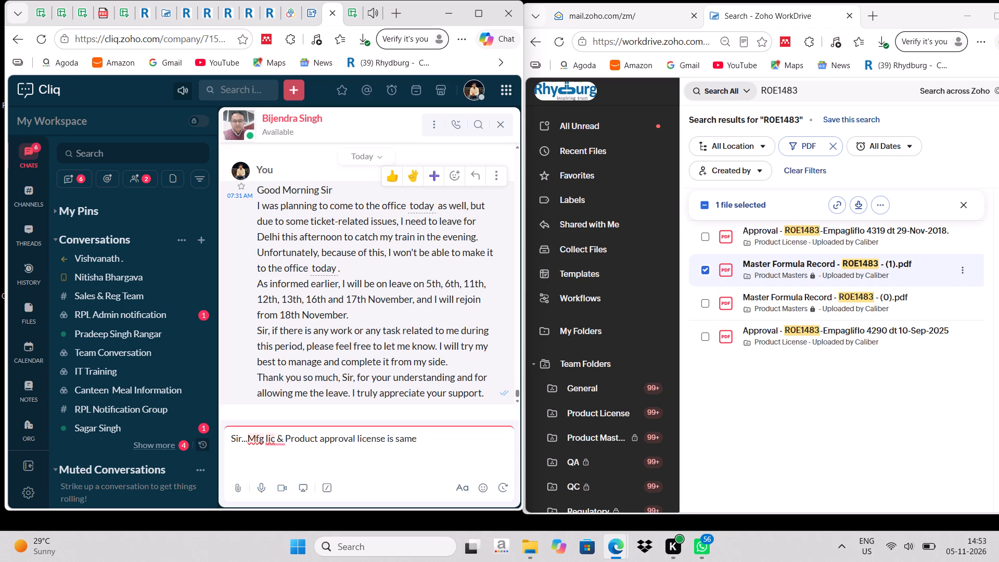
{"action": "type", "text": "or no"}
{"action": "key", "text": "t"}
{"action": "key", "text": "Return"}
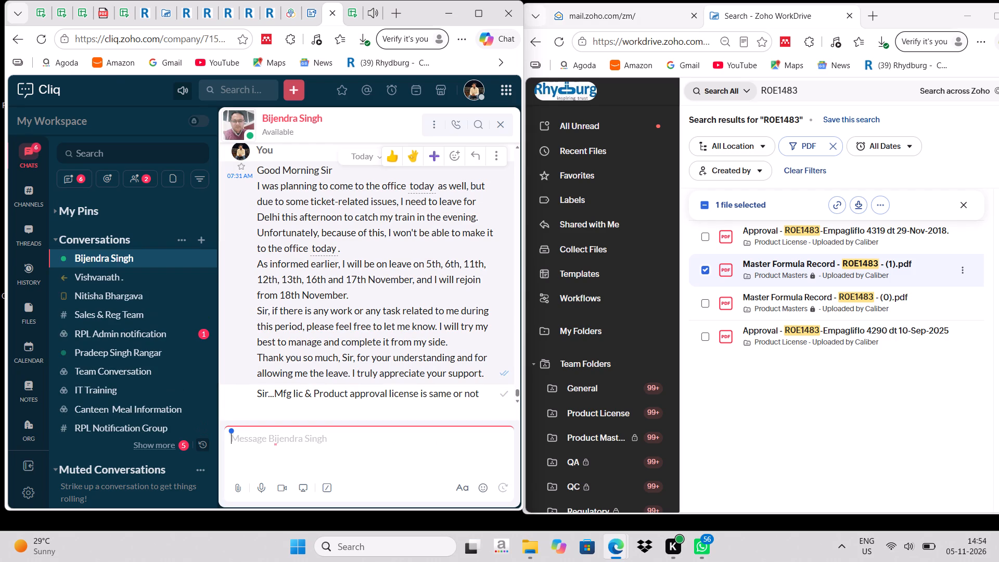
{"action": "left_click", "coordinate": [499, 126]}
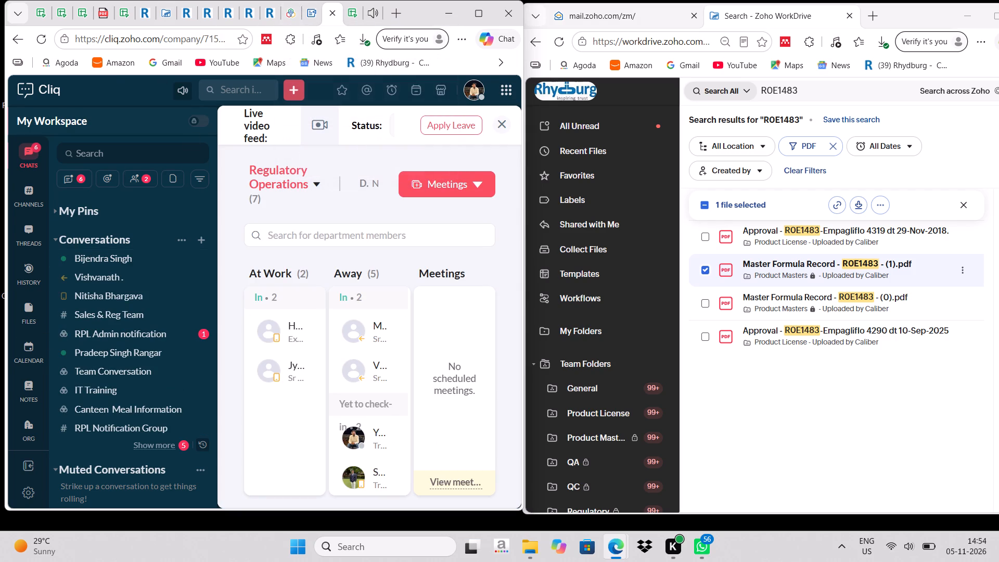
Reopen the chat with the first colleague asked about the licenses to check for a reply.
{"action": "left_click", "coordinate": [84, 281]}
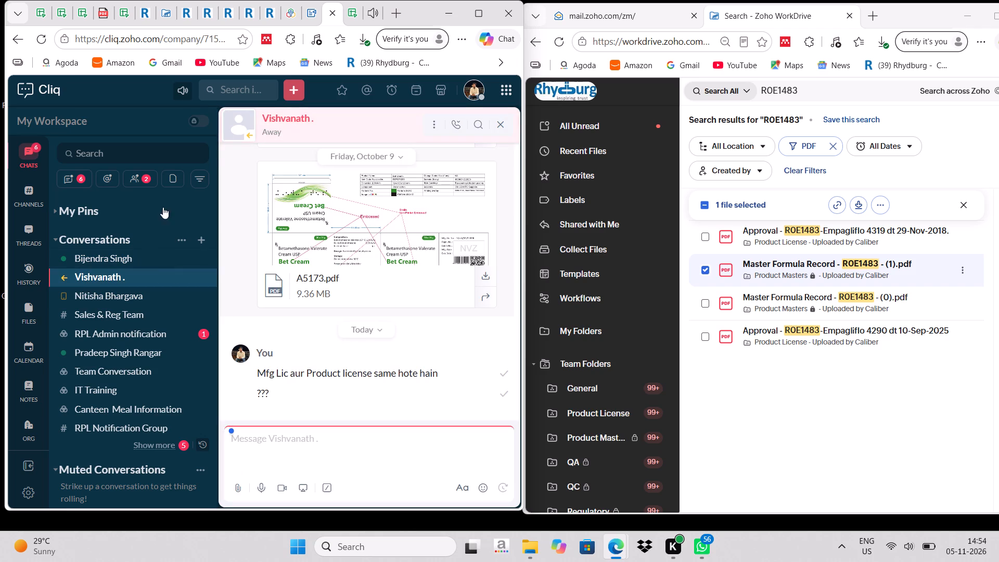
{"action": "scroll", "coordinate": [93, 404], "scroll_direction": "down", "scroll_amount": 4}
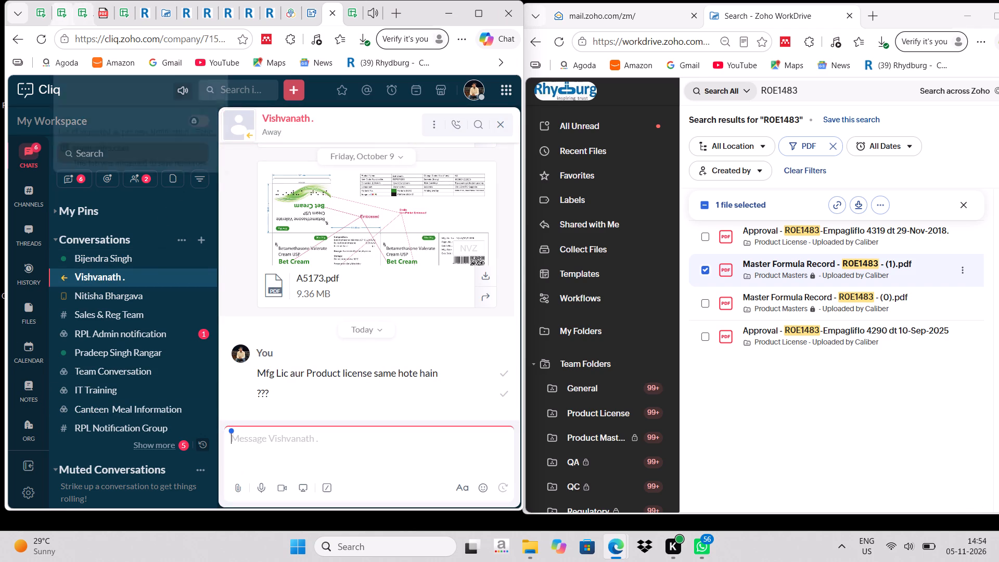
Return to the Gap Analysis Report of pending requests and view request 834's checklist.
{"action": "left_click", "coordinate": [181, 13]}
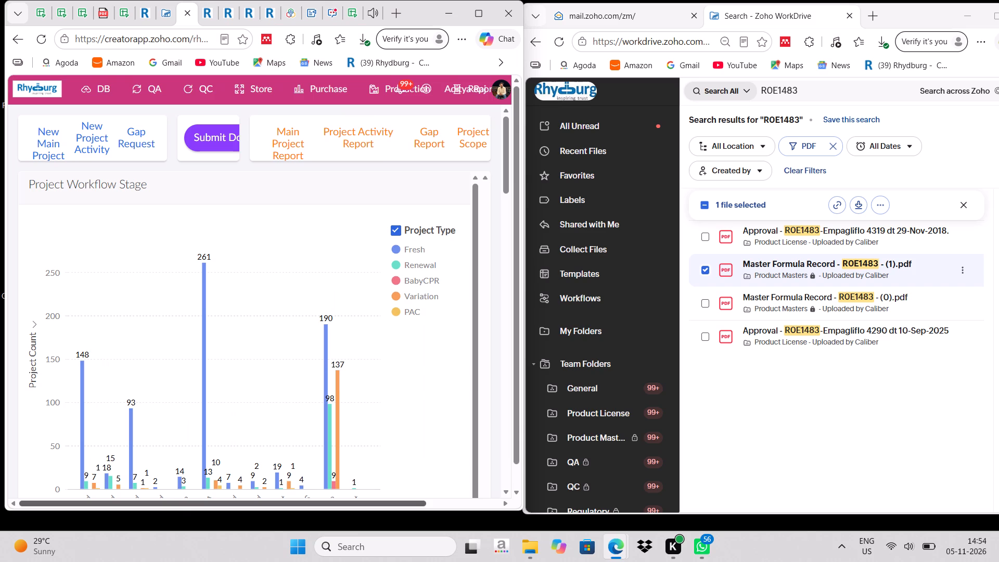
{"action": "left_click_drag", "start_coordinate": [181, 502], "coordinate": [312, 553]}
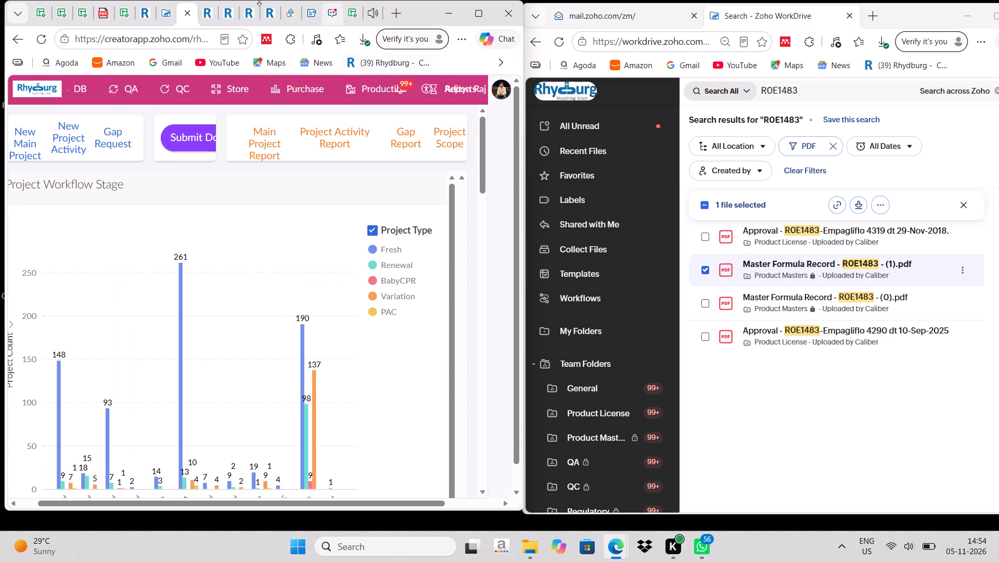
{"action": "left_click", "coordinate": [202, 10]}
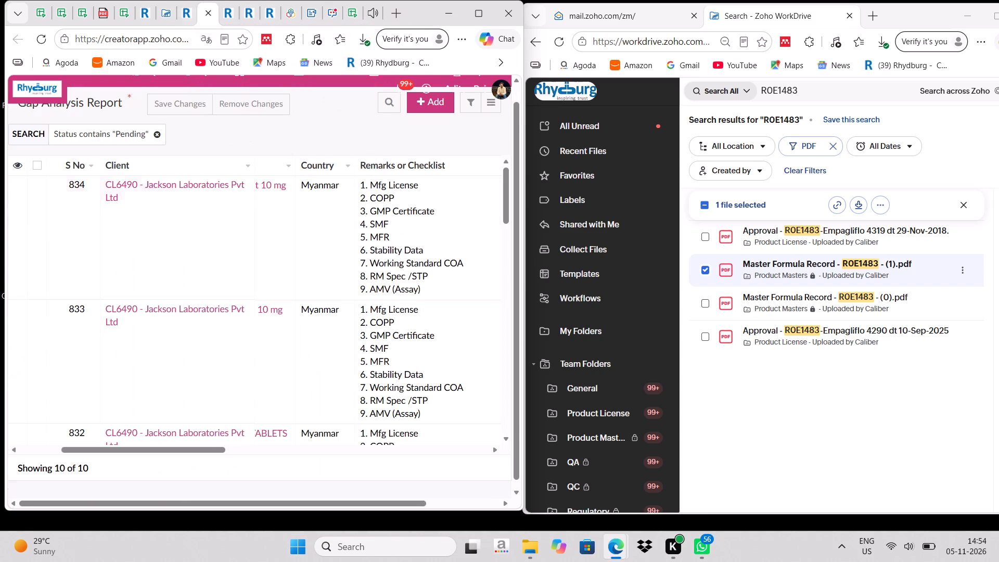
{"action": "left_click_drag", "start_coordinate": [167, 449], "coordinate": [330, 555]}
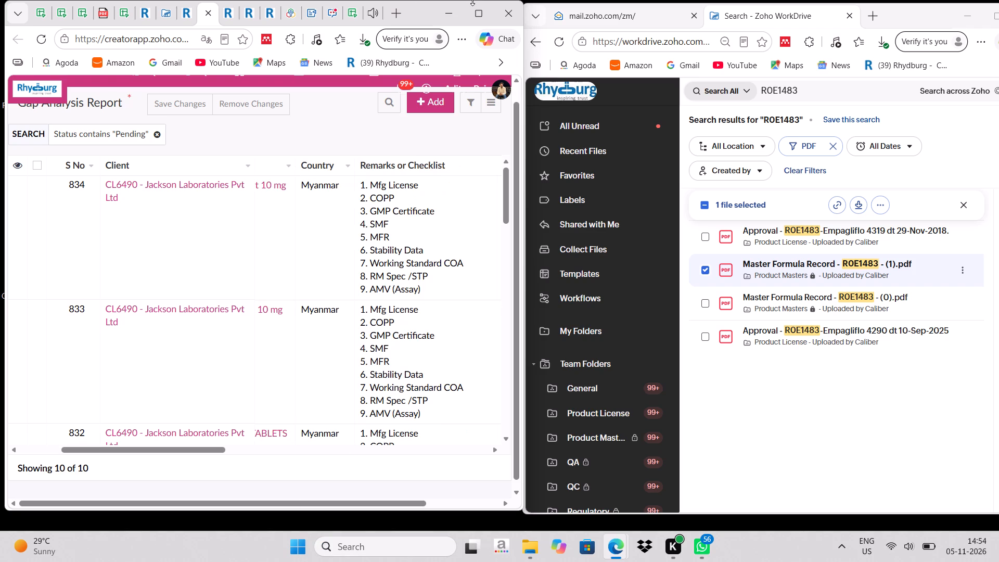
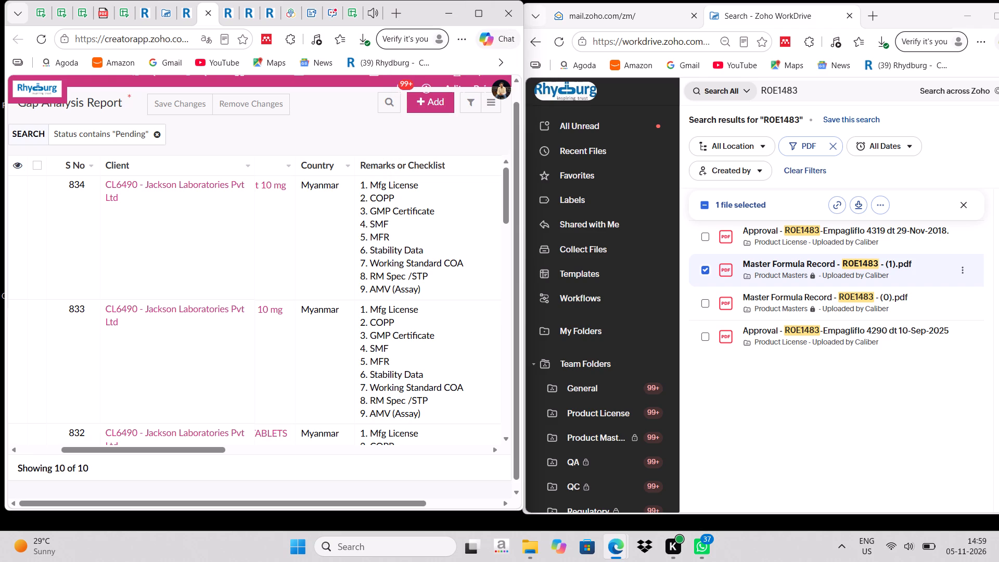
Switch to Cliq and check the chats with both colleagues for replies about the licenses.
{"action": "left_click", "coordinate": [328, 12]}
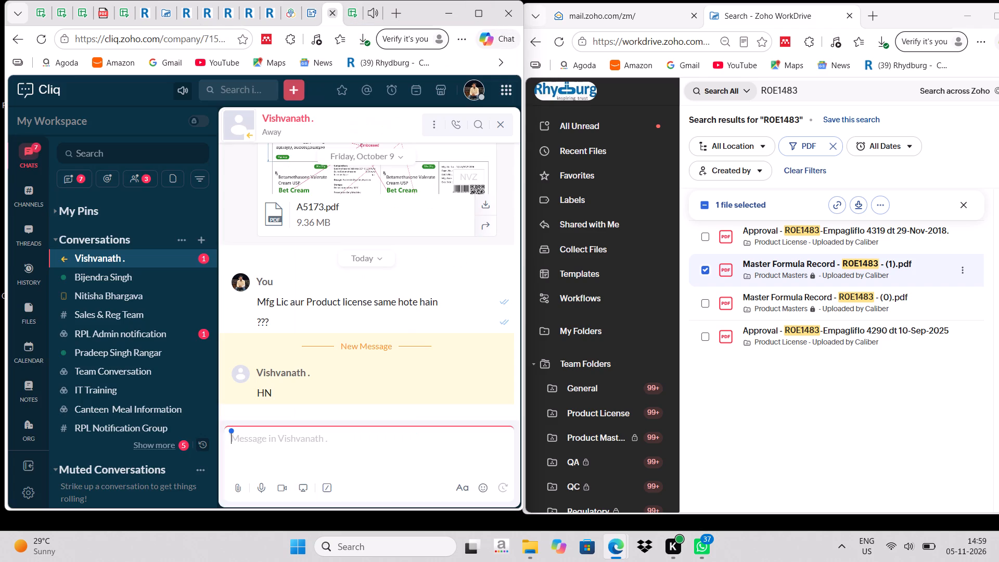
{"action": "scroll", "coordinate": [289, 376], "scroll_direction": "down", "scroll_amount": 4}
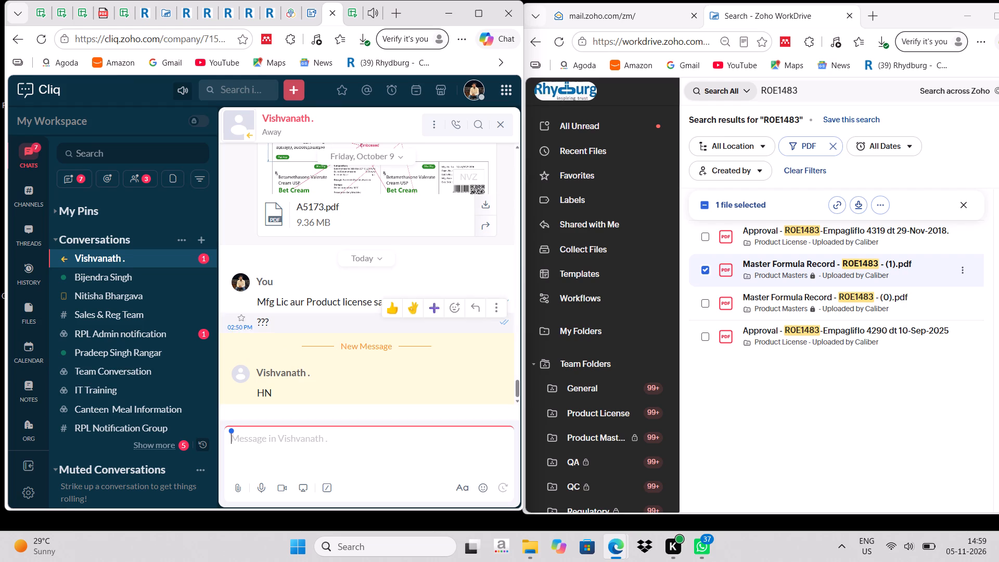
{"action": "left_click", "coordinate": [113, 274]}
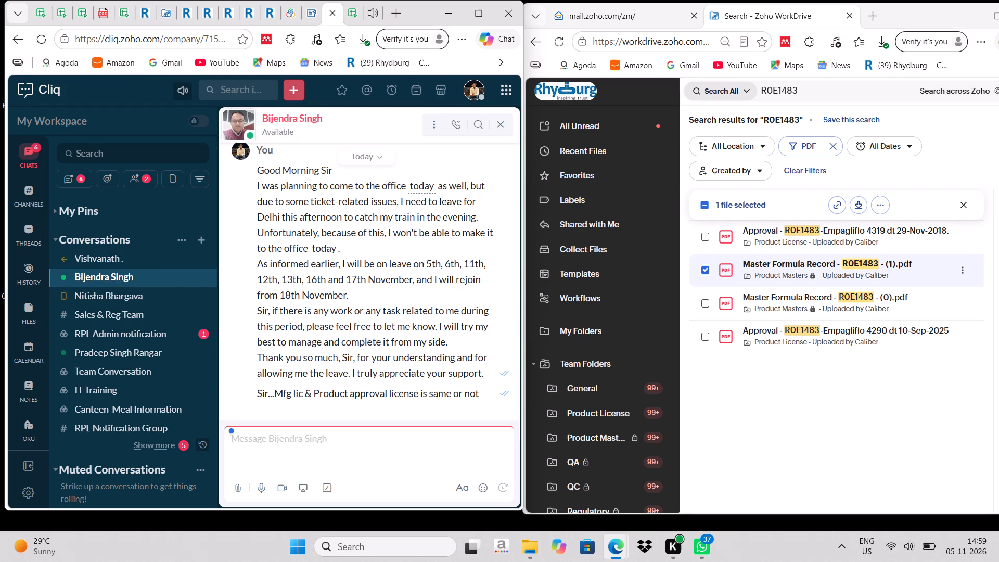
{"action": "scroll", "coordinate": [393, 413], "scroll_direction": "down", "scroll_amount": 2}
{"action": "left_click", "coordinate": [504, 123]}
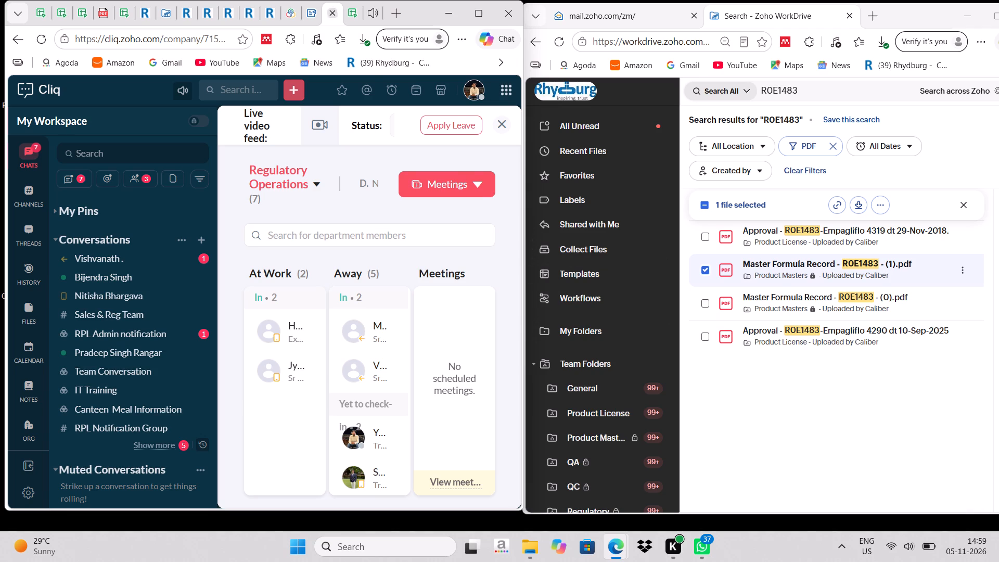
Return to the Gap Analysis Report, open request 834's generic master R0E1483 and examine its license records.
{"action": "left_click", "coordinate": [183, 7]}
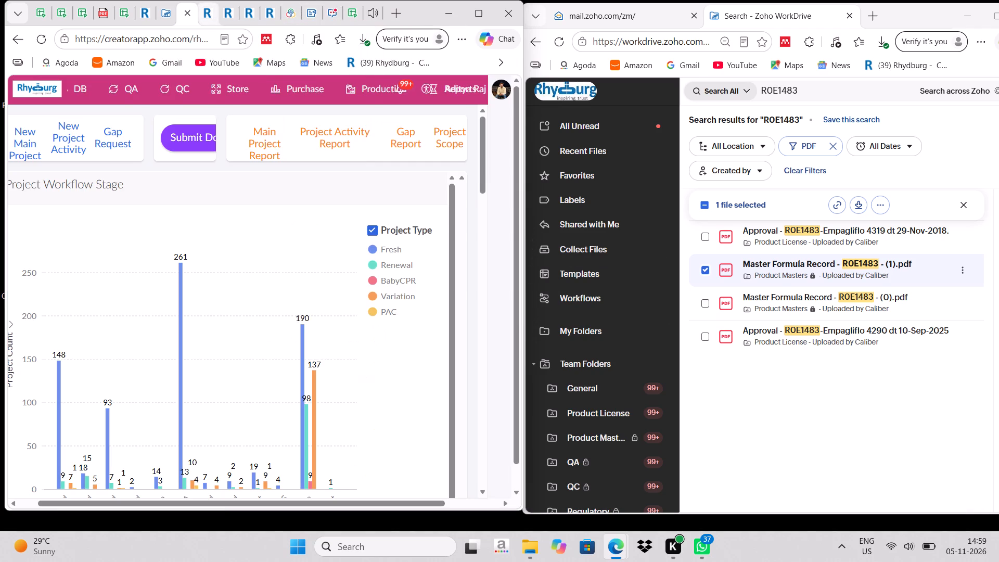
{"action": "left_click", "coordinate": [213, 20]}
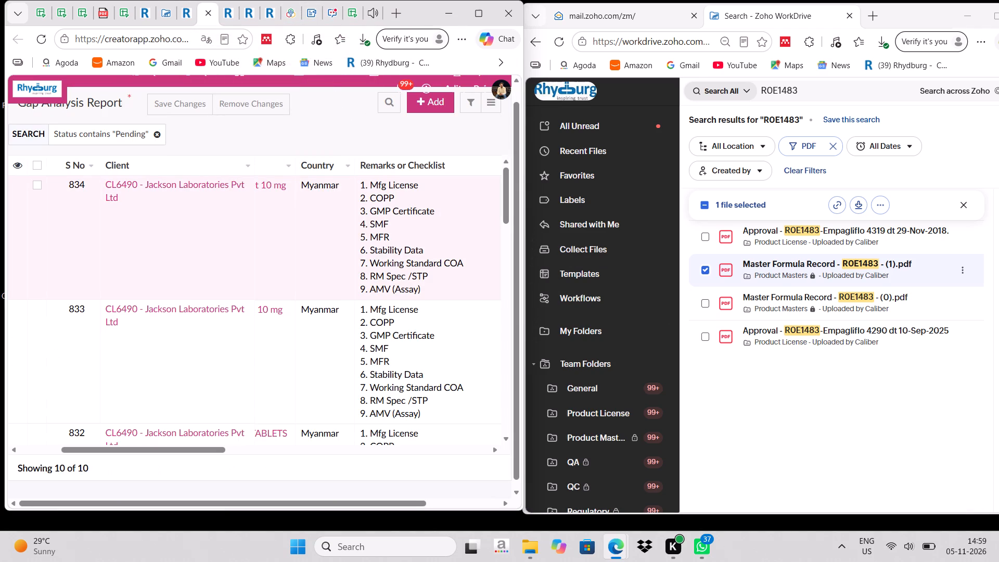
{"action": "left_click", "coordinate": [389, 219]}
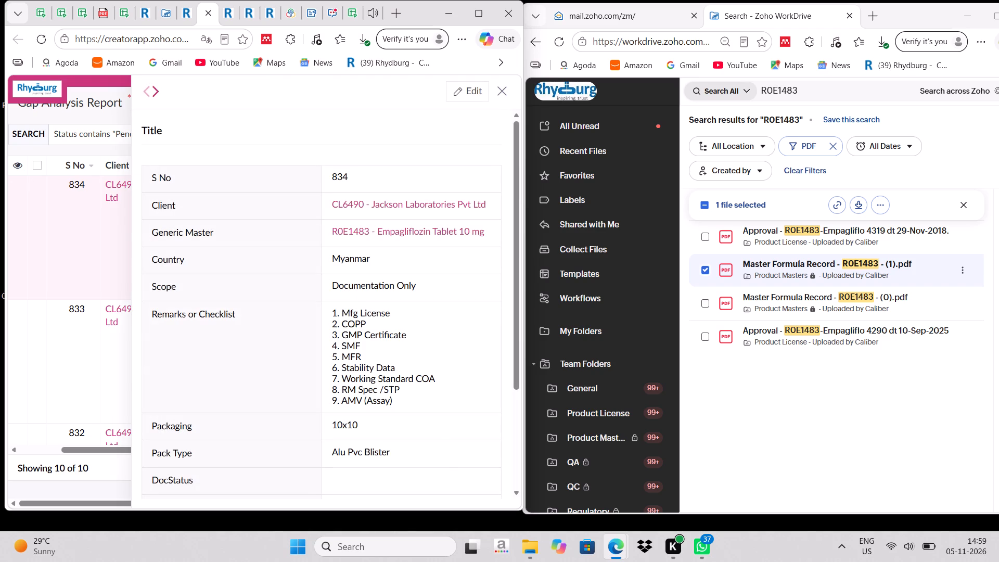
{"action": "left_click", "coordinate": [508, 89]}
{"action": "left_click", "coordinate": [351, 232]}
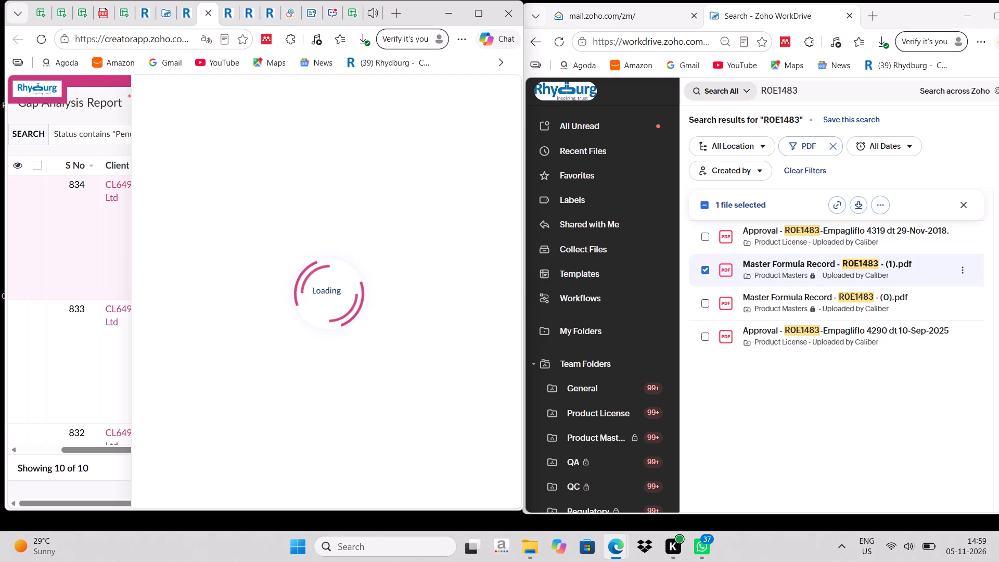
{"action": "scroll", "coordinate": [325, 355], "scroll_direction": "down", "scroll_amount": 2}
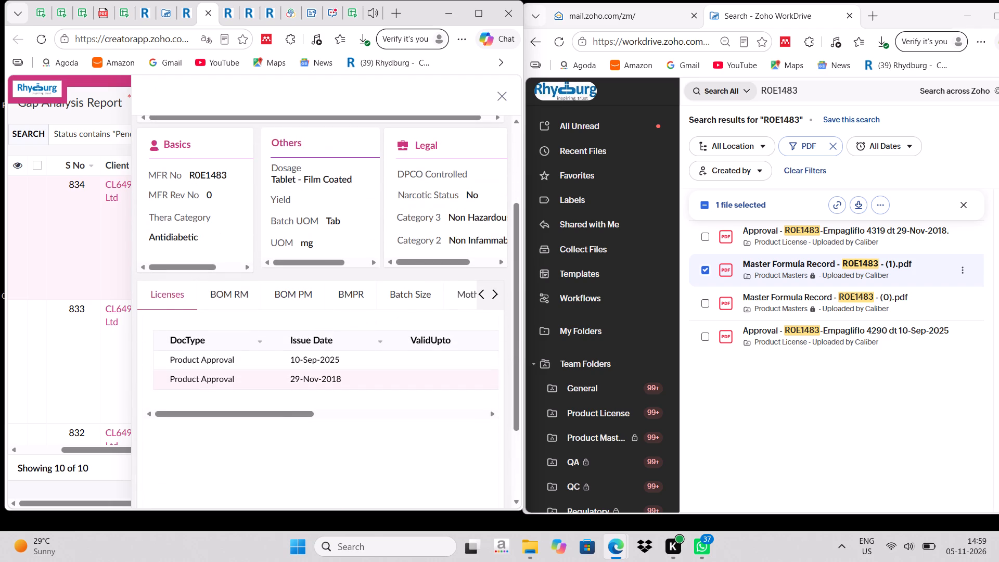
{"action": "left_click_drag", "start_coordinate": [281, 414], "coordinate": [374, 449]}
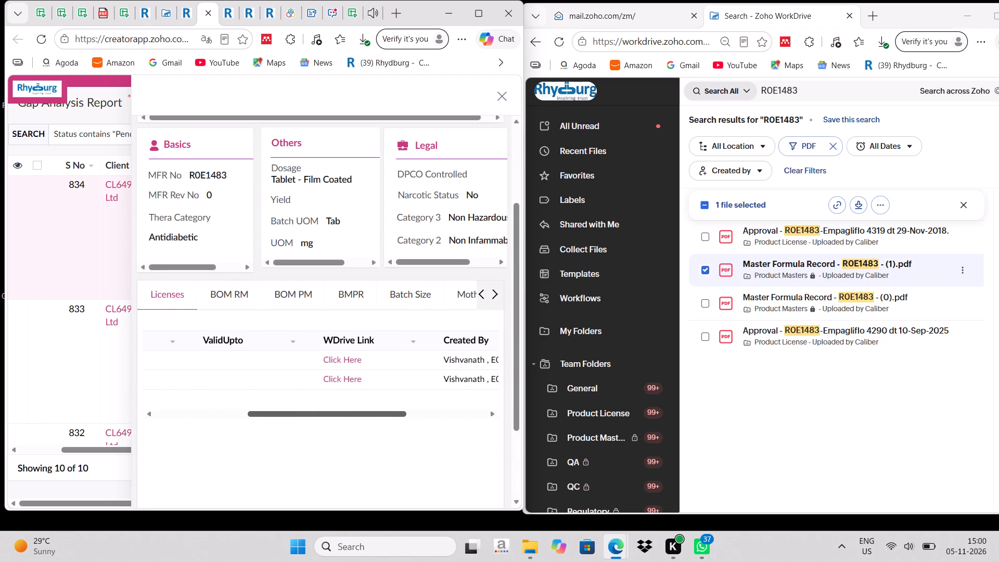
{"action": "left_click_drag", "start_coordinate": [374, 449], "coordinate": [566, 481]}
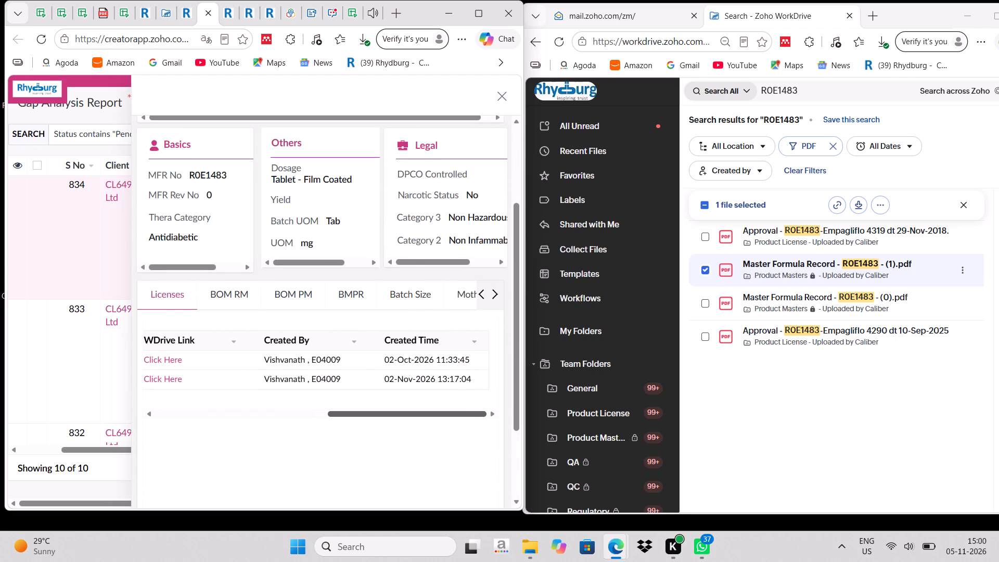
{"action": "left_click_drag", "start_coordinate": [566, 481], "coordinate": [268, 408]}
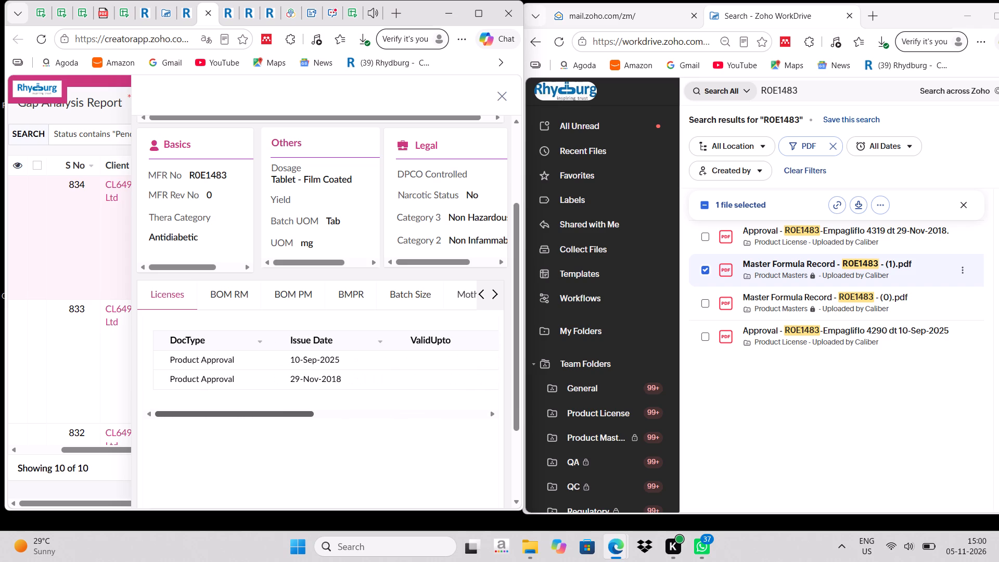
{"action": "left_click_drag", "start_coordinate": [268, 408], "coordinate": [267, 408]}
{"action": "left_click", "coordinate": [499, 100]}
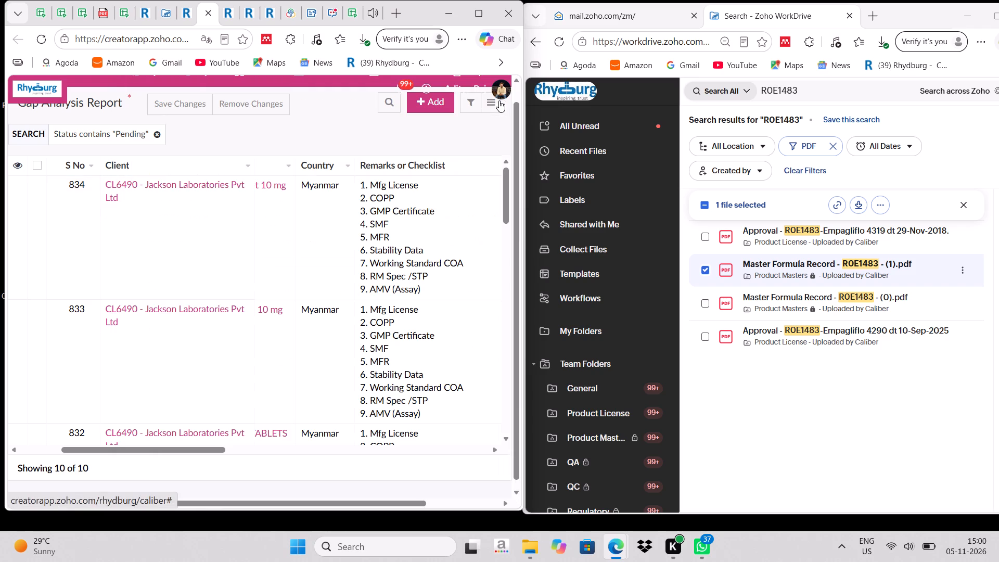
Open request 834 for editing and set its DocStatus to Not Complies.
{"action": "left_click", "coordinate": [413, 228]}
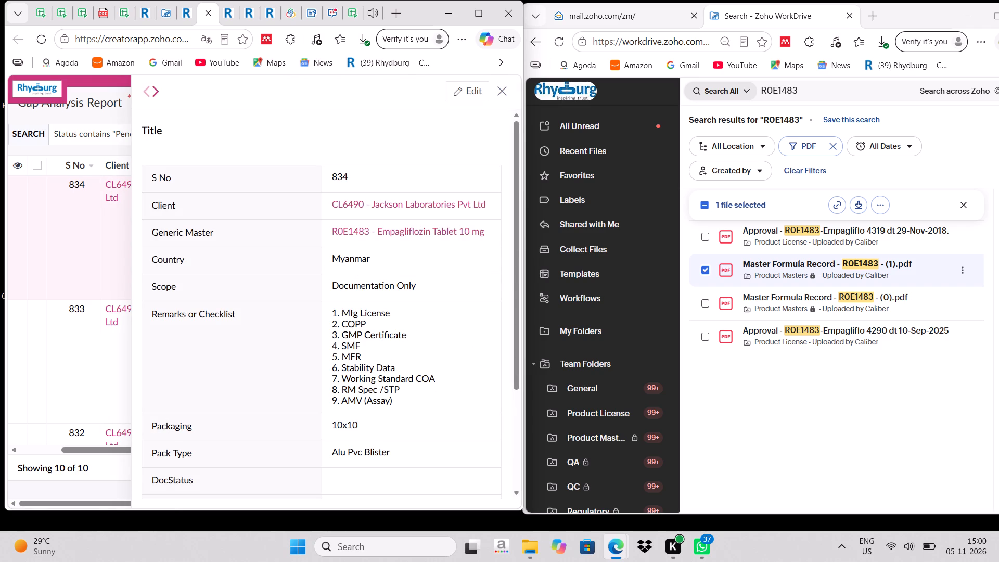
{"action": "left_click", "coordinate": [469, 91]}
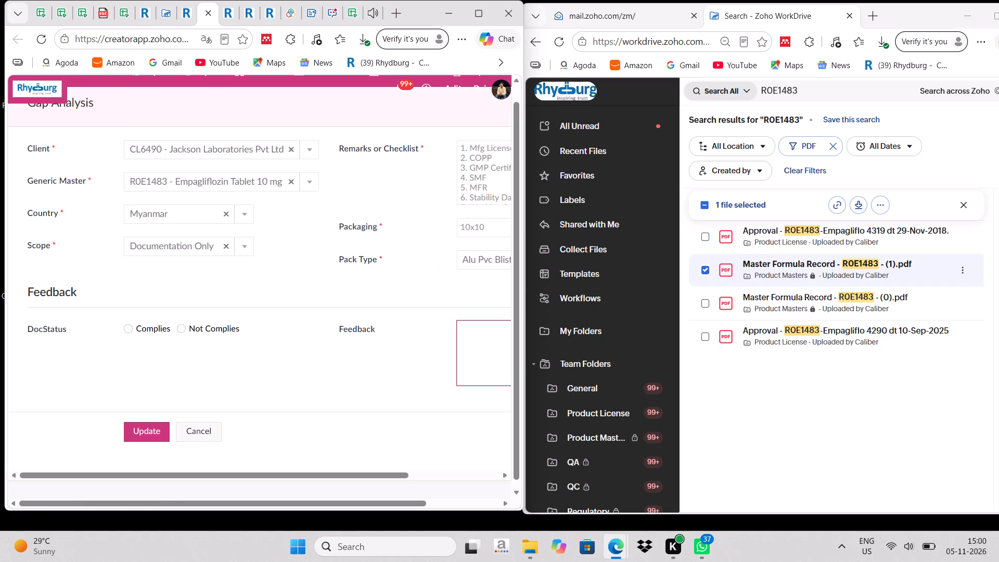
{"action": "left_click", "coordinate": [177, 330]}
Enter "Mfg LIC (Not available)" as the first line of request 834's feedback.
{"action": "left_click_drag", "start_coordinate": [203, 472], "coordinate": [324, 493]}
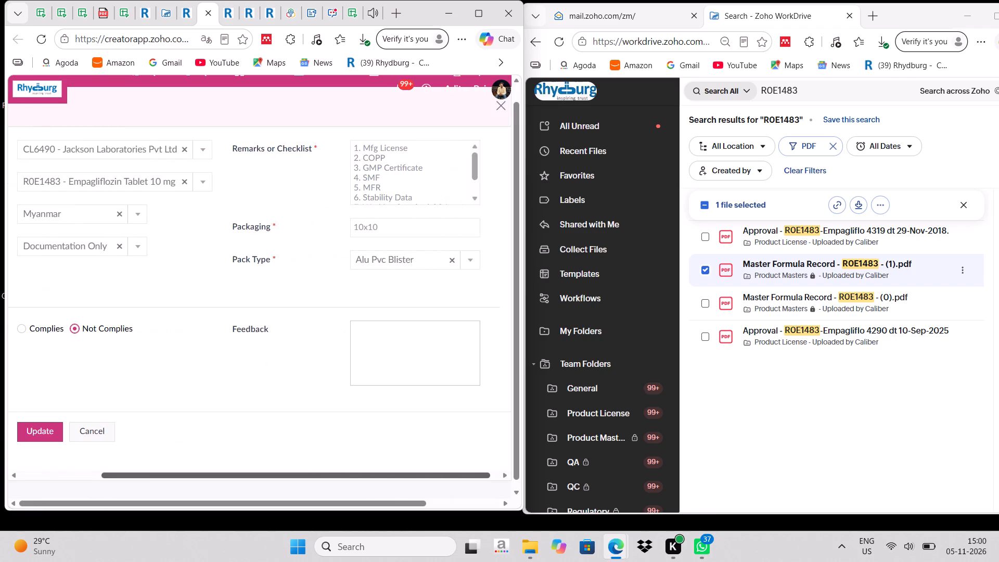
{"action": "left_click_drag", "start_coordinate": [324, 493], "coordinate": [376, 504]}
{"action": "left_click", "coordinate": [369, 349]}
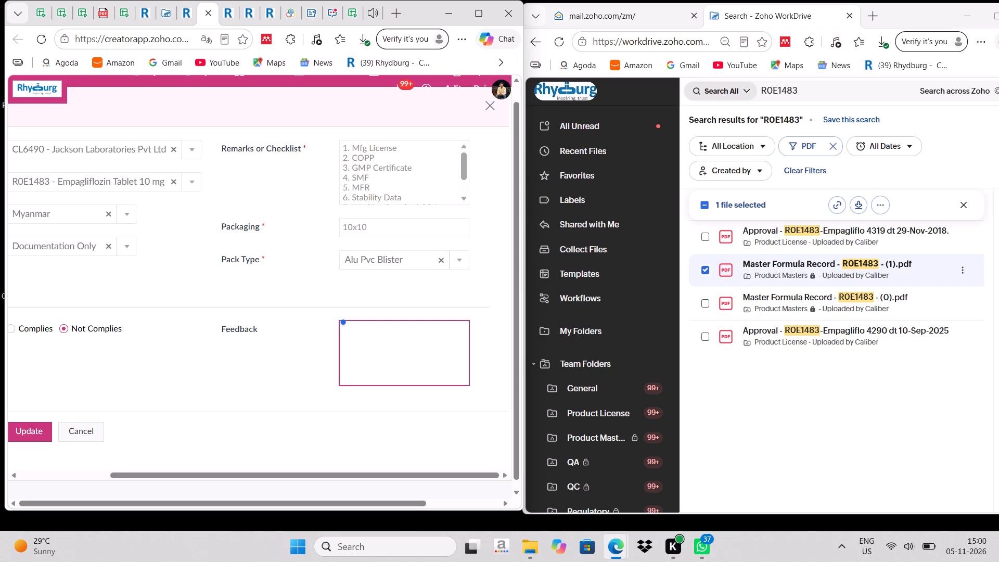
{"action": "type", "text": "Mfg"}
{"action": "key", "text": "space"}
{"action": "type", "text": "LIC (Not availab"}
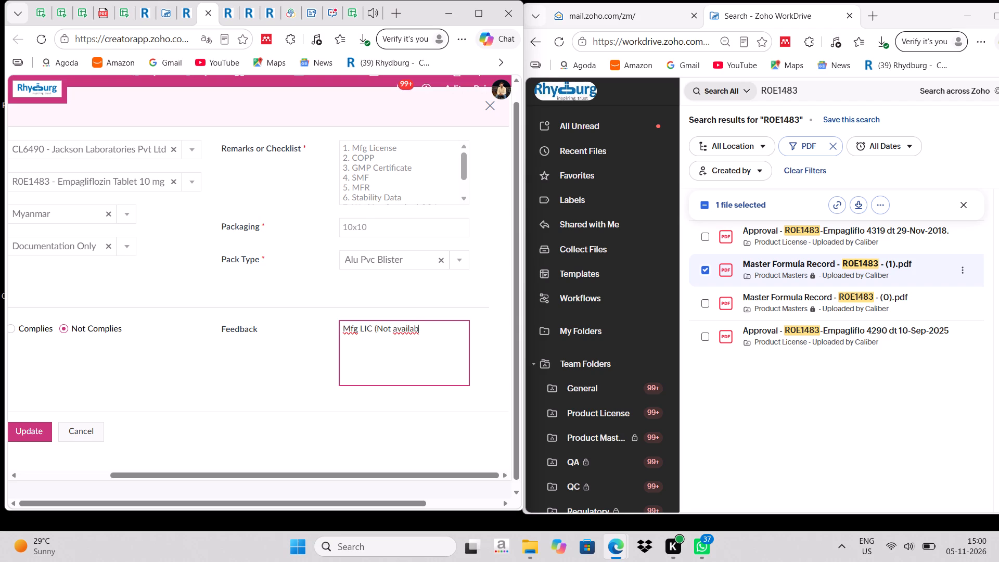
{"action": "type", "text": "le)"}
Add the line "COPP (Not available)" to the feedback.
{"action": "key", "text": "Return"}
{"action": "key", "text": "shift+c"}
{"action": "type", "text": "OPP (Not ac"}
{"action": "key", "text": "BackSpace"}
{"action": "key", "text": "b"}
{"action": "key", "text": "BackSpace"}
{"action": "type", "text": "vailable)"}
Add the line "GMP certificate (Not available)" to the feedback.
{"action": "key", "text": "Return"}
{"action": "type", "text": "GMP"}
{"action": "key", "text": "space"}
{"action": "key", "text": "c"}
{"action": "key", "text": "e"}
{"action": "type", "text": "rtifiv"}
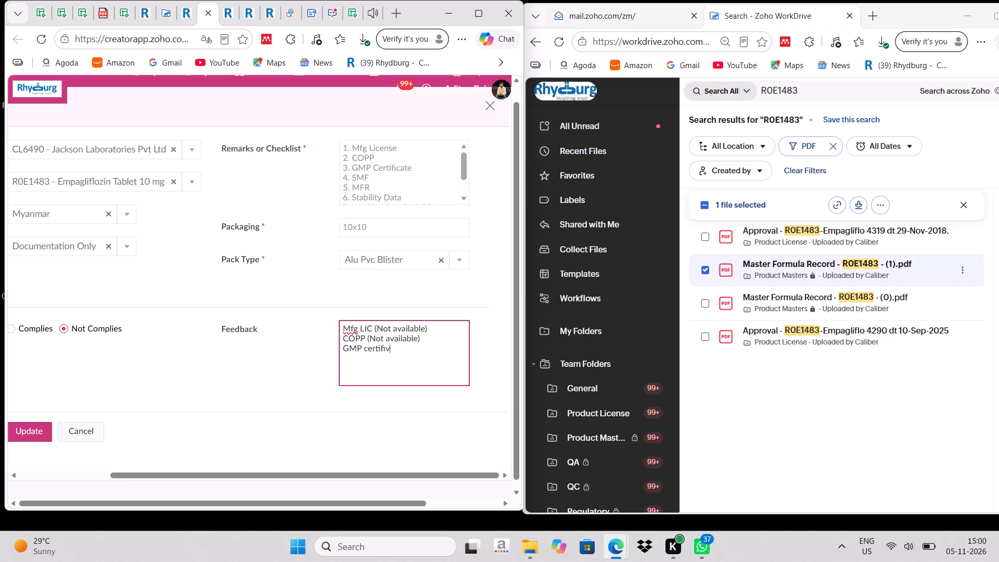
{"action": "key", "text": "BackSpace"}
{"action": "type", "text": "cat"}
{"action": "key", "text": "r"}
{"action": "key", "text": "BackSpace"}
{"action": "type", "text": "e (N"}
{"action": "type", "text": "ot available)"}
Add the line "SMF (Not available)" to the feedback.
{"action": "key", "text": "Return"}
{"action": "key", "text": "shift+s"}
{"action": "key", "text": "shift+m"}
{"action": "key", "text": "shift+f"}
{"action": "key", "text": "space"}
{"action": "type", "text": "(No"}
{"action": "key", "text": "t"}
{"action": "key", "text": "space"}
{"action": "type", "text": "availab"}
{"action": "type", "text": "le)"}
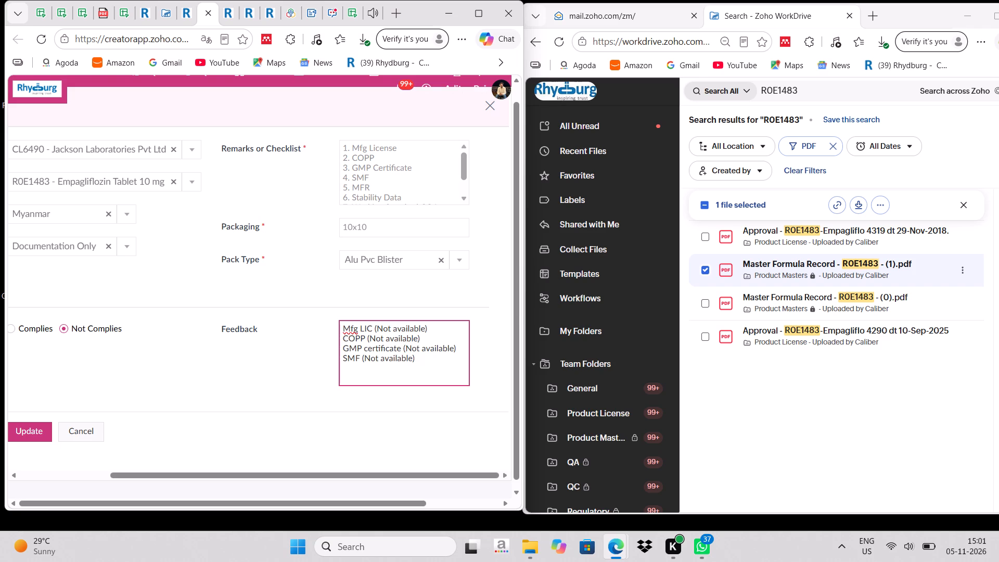
Add the line "MFR (Available)" to the feedback.
{"action": "key", "text": "Return"}
{"action": "key", "text": "shift+m"}
{"action": "key", "text": "shift+f"}
{"action": "key", "text": "shift+r"}
{"action": "key", "text": "space"}
{"action": "type", "text": "(No"}
{"action": "key", "text": "t"}
{"action": "key", "text": "BackSpace"}
{"action": "key", "text": "BackSpace"}
{"action": "key", "text": "BackSpace"}
{"action": "type", "text": "Availab"}
{"action": "type", "text": "le)"}
Add the line "Stability data (Not available)" to the feedback.
{"action": "key", "text": "Return"}
{"action": "type", "text": "Stabili"}
{"action": "type", "text": "ty da"}
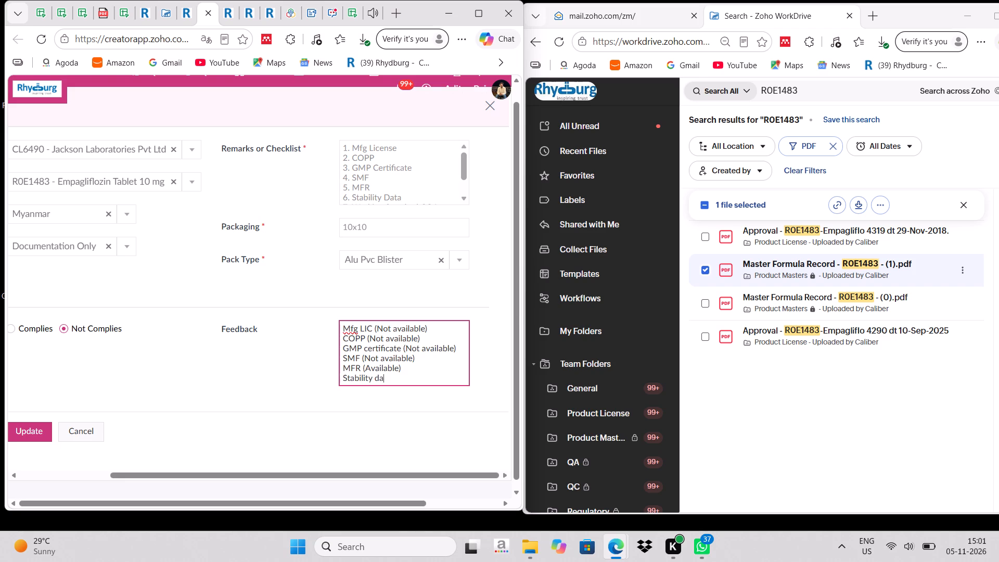
{"action": "type", "text": "ta (Not available"}
{"action": "key", "text": "shift+parenright"}
Add the line "WS COA (Not available)" to the feedback for the working standard checklist item.
{"action": "scroll", "coordinate": [432, 171], "scroll_direction": "down", "scroll_amount": 2}
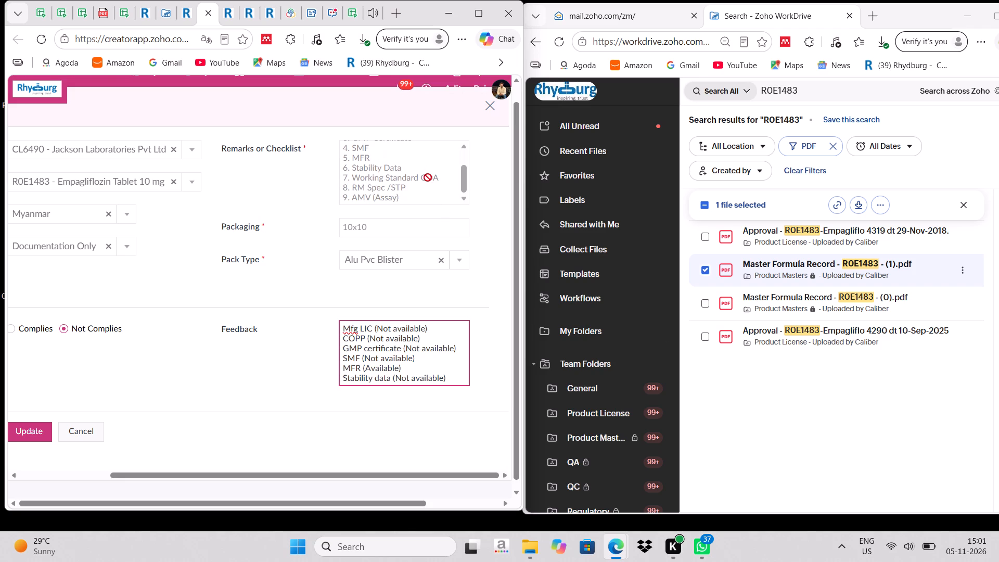
{"action": "key", "text": "Return"}
{"action": "key", "text": "shift+w"}
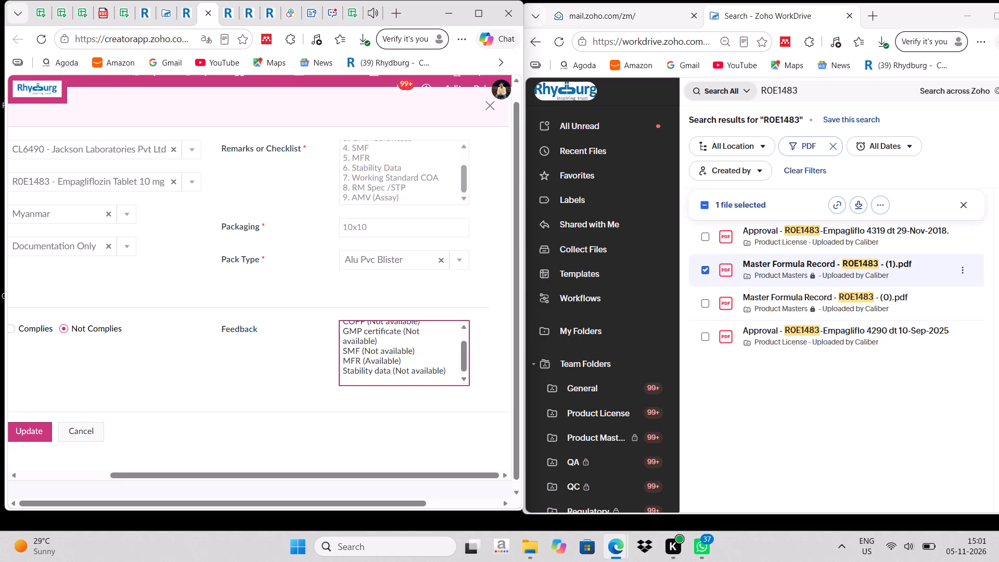
{"action": "key", "text": "shift+s"}
{"action": "key", "text": "space"}
{"action": "type", "text": "C"}
{"action": "type", "text": "OA ("}
{"action": "type", "text": "Not avail"}
{"action": "type", "text": "abl"}
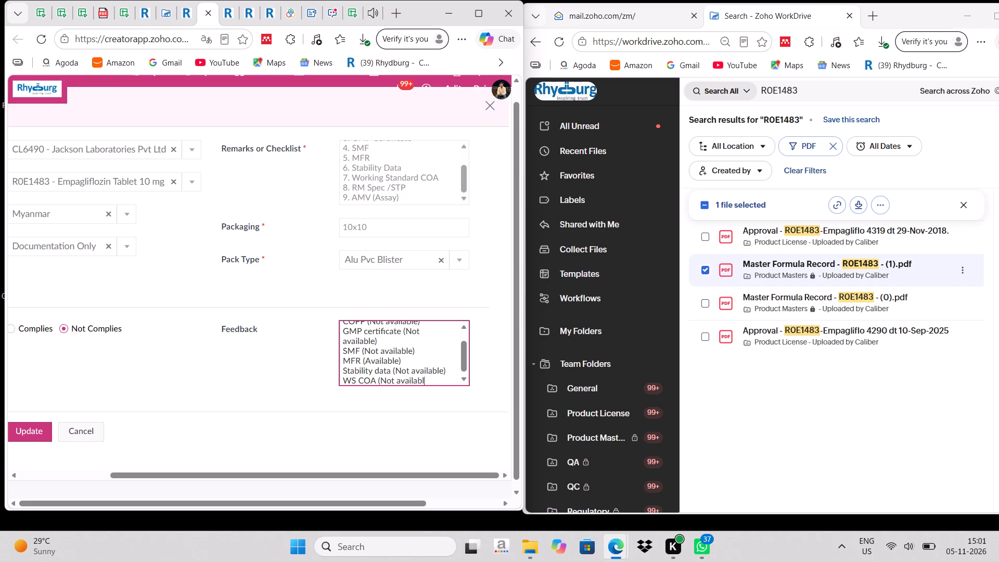
{"action": "key", "text": "e"}
{"action": "key", "text": "shift+parenright"}
Add the line "RM Spec (Not available)" to the feedback for the raw material specification checklist item.
{"action": "key", "text": "Return"}
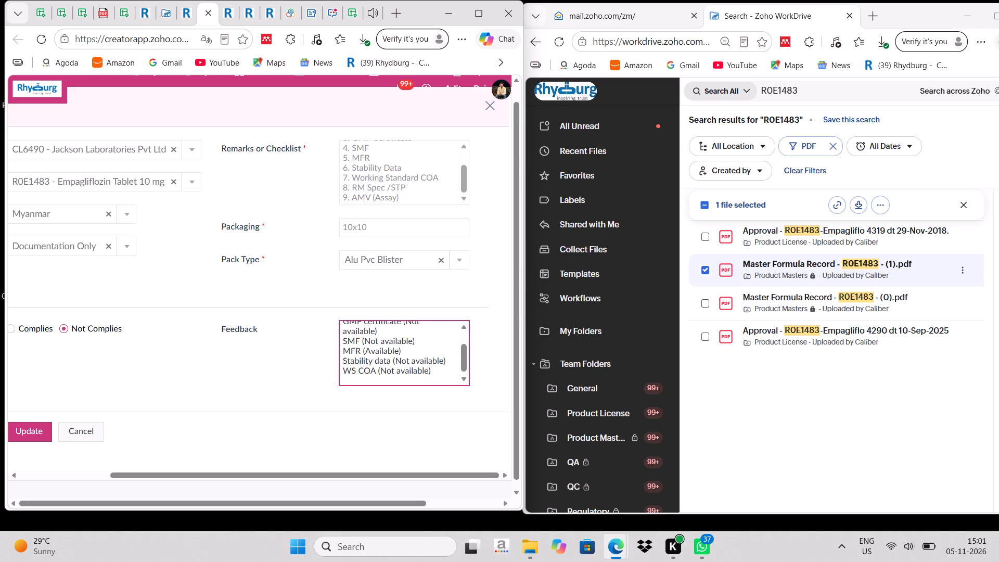
{"action": "type", "text": "RM"}
{"action": "key", "text": "space"}
{"action": "type", "text": "Sp"}
{"action": "type", "text": "ec"}
{"action": "key", "text": "space"}
{"action": "key", "text": "shift+parenleft"}
{"action": "type", "text": "No"}
{"action": "type", "text": "t available)"}
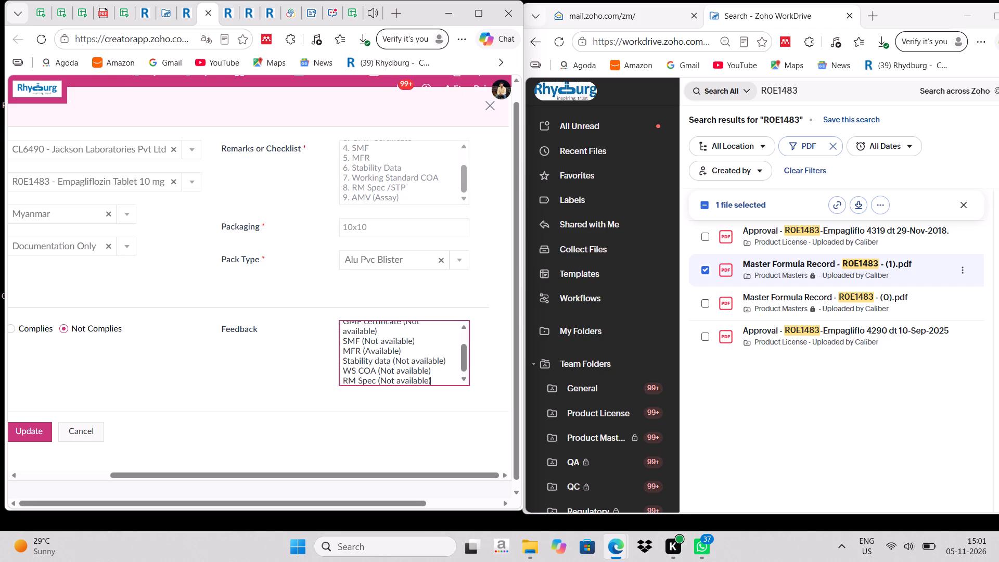
Start a new feedback line with "AMV" for the last checklist item.
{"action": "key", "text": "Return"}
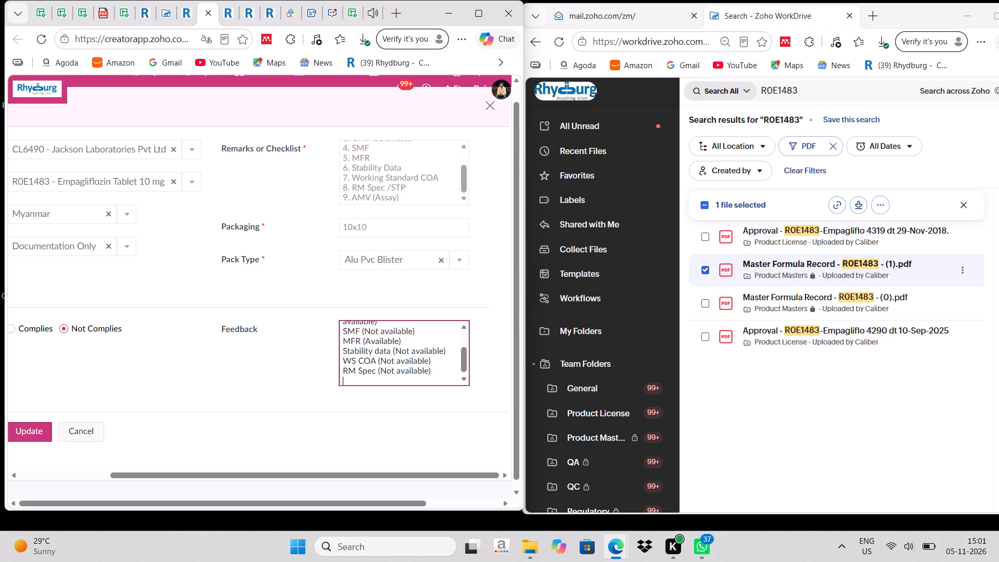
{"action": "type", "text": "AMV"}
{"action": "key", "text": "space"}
Complete the AMV line in the feedback with "(Not available)".
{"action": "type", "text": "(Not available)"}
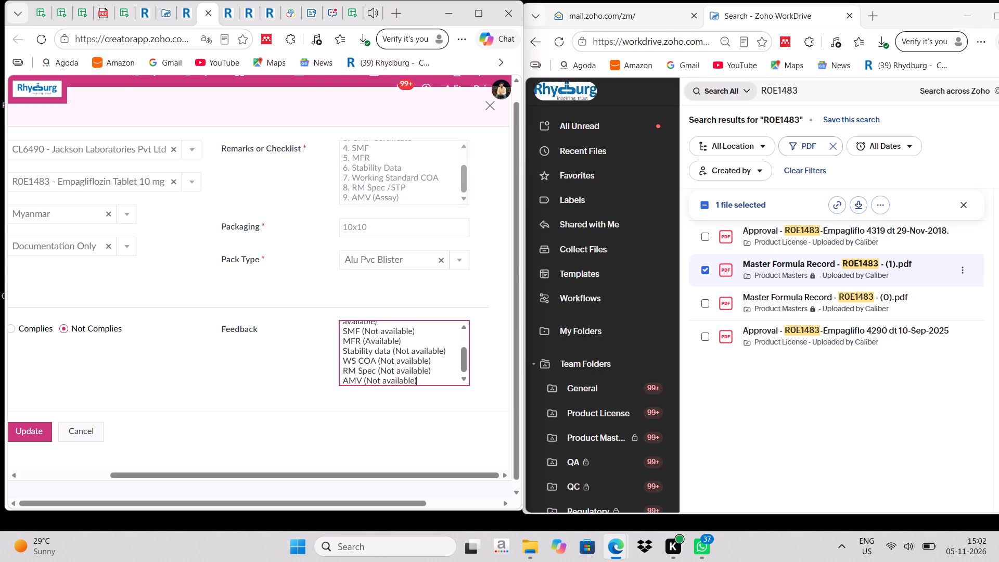
Save the Not Complies status and feedback for the R0E1483 - Empagliflozin Tablet 10 mg gap analysis record.
{"action": "scroll", "coordinate": [399, 186], "scroll_direction": "down", "scroll_amount": 1}
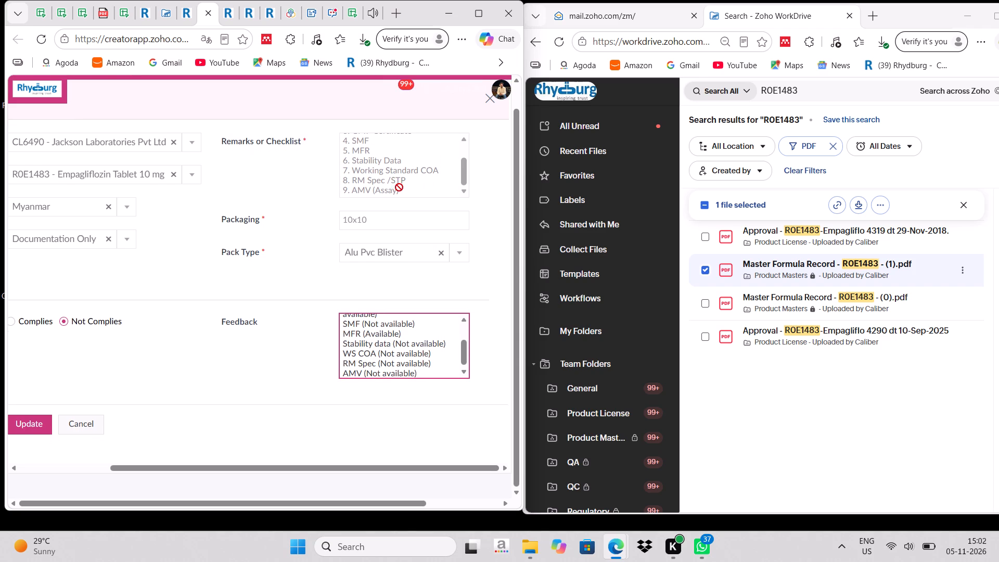
{"action": "left_click_drag", "start_coordinate": [269, 466], "coordinate": [198, 456]}
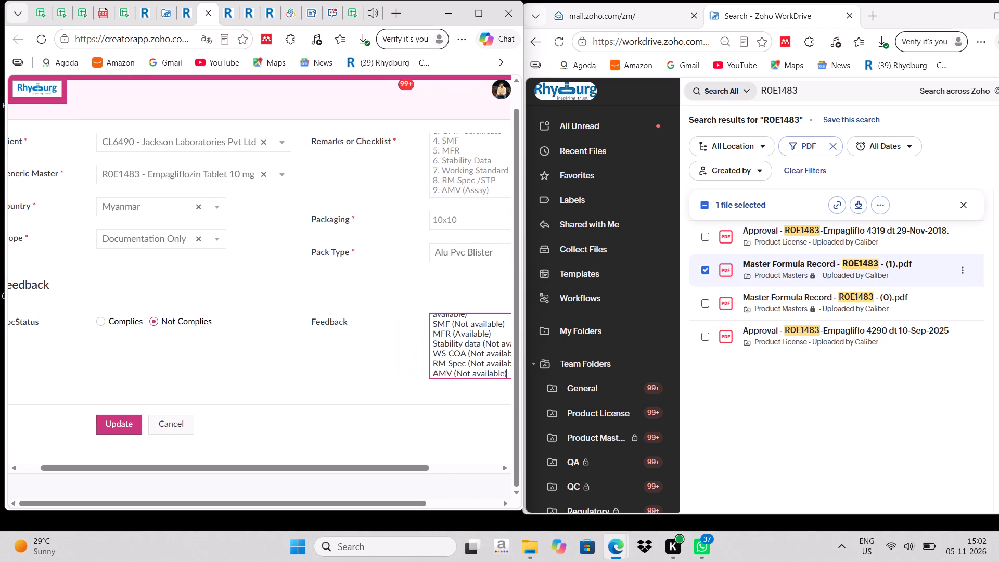
{"action": "left_click", "coordinate": [110, 419]}
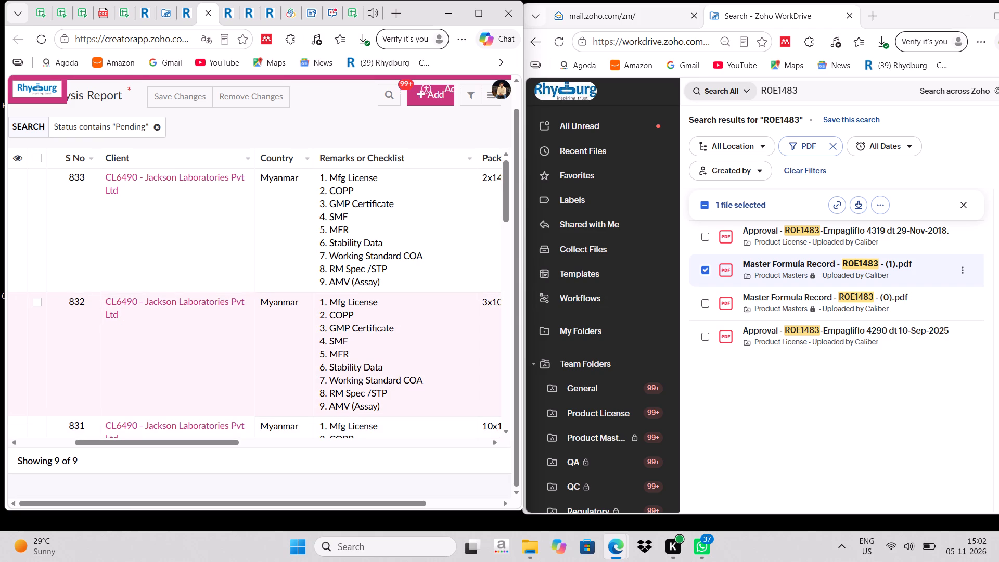
Look through the pending records in the Gap Analysis Report.
{"action": "scroll", "coordinate": [389, 311], "scroll_direction": "up", "scroll_amount": 4}
{"action": "left_click", "coordinate": [506, 220]}
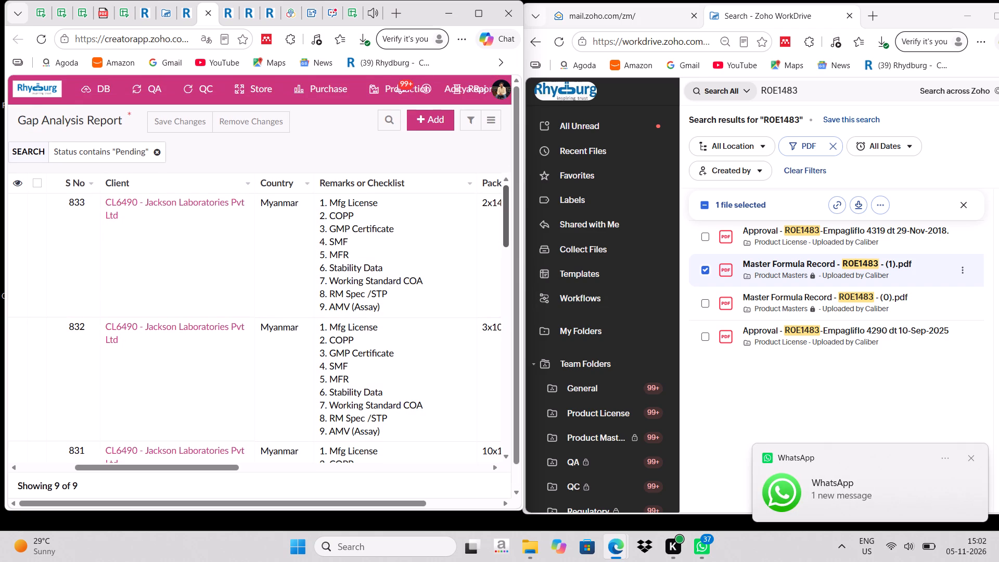
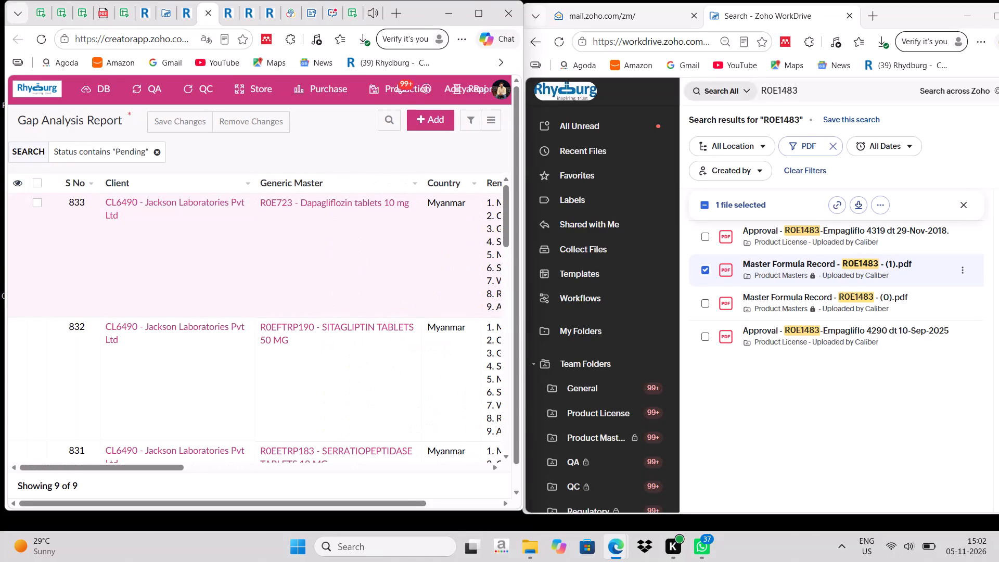
Open the R0E723 Dapagliflozin tablets 10 mg generic master from Gap Analysis record 833 and review its licence documents and validity dates.
{"action": "left_click_drag", "start_coordinate": [340, 259], "coordinate": [334, 208]}
{"action": "left_click", "coordinate": [333, 211]}
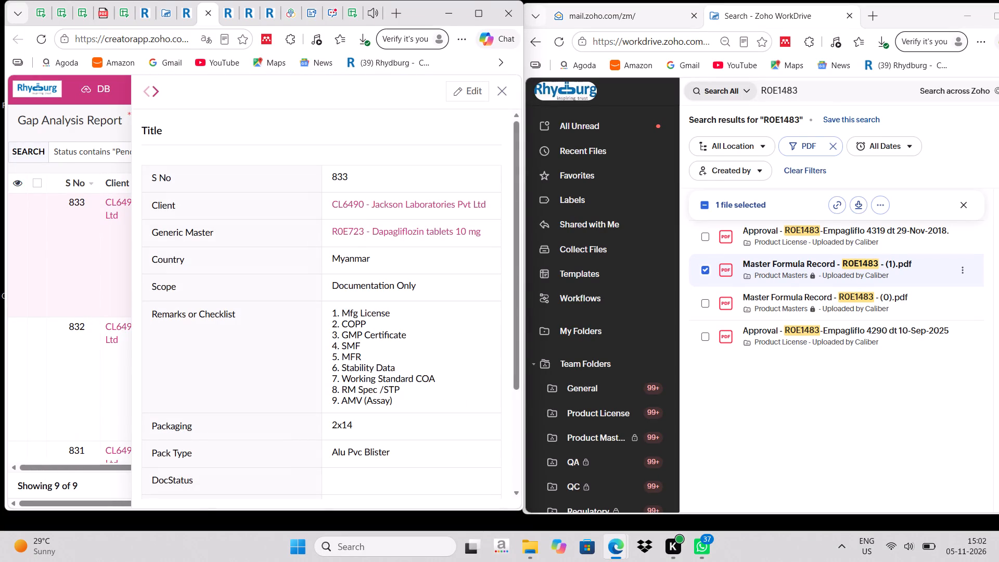
{"action": "left_click", "coordinate": [365, 232]}
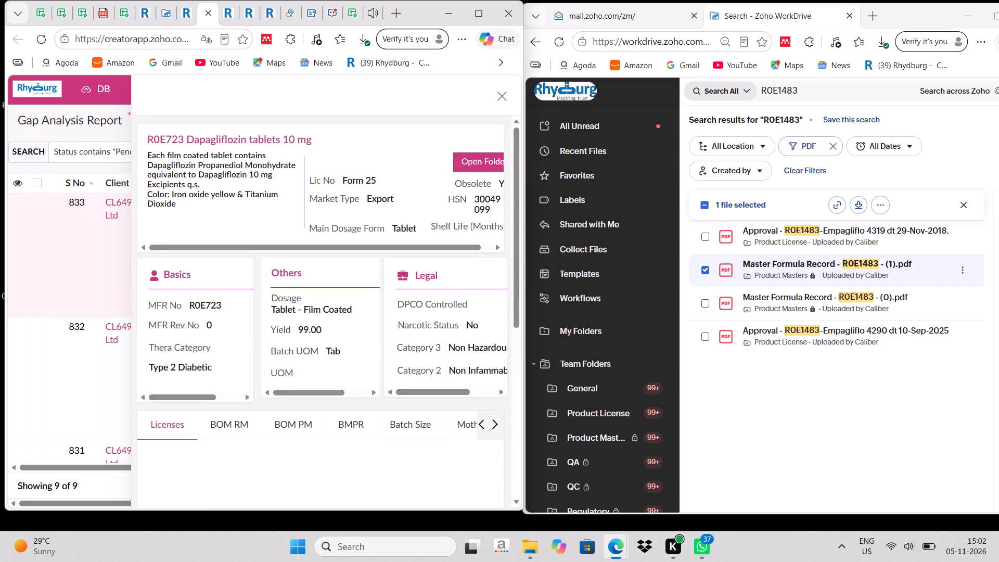
{"action": "scroll", "coordinate": [314, 299], "scroll_direction": "down", "scroll_amount": 1}
{"action": "scroll", "coordinate": [304, 388], "scroll_direction": "down", "scroll_amount": 2}
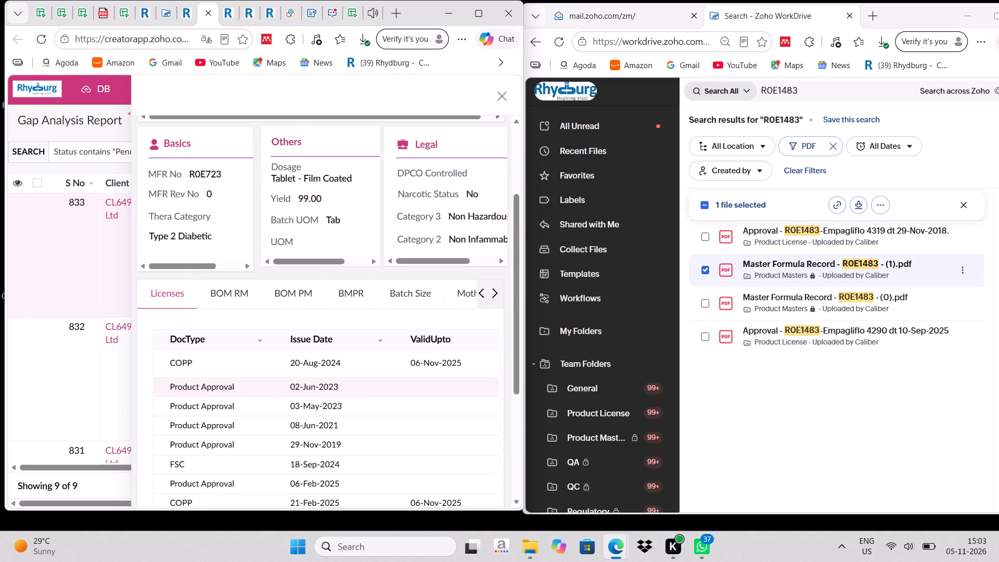
{"action": "scroll", "coordinate": [308, 383], "scroll_direction": "down", "scroll_amount": 3}
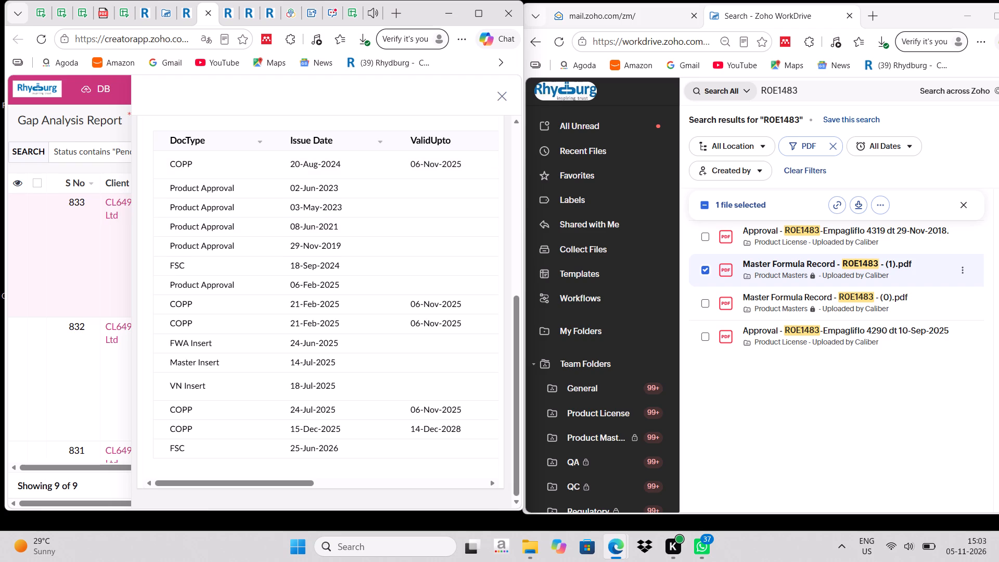
Close the product document details, switch to Cliq and answer the colleague's newest unread message with "MFg lic kaha se dhundhna prta hai kishi".
{"action": "left_click", "coordinate": [503, 100]}
{"action": "left_click", "coordinate": [327, 7]}
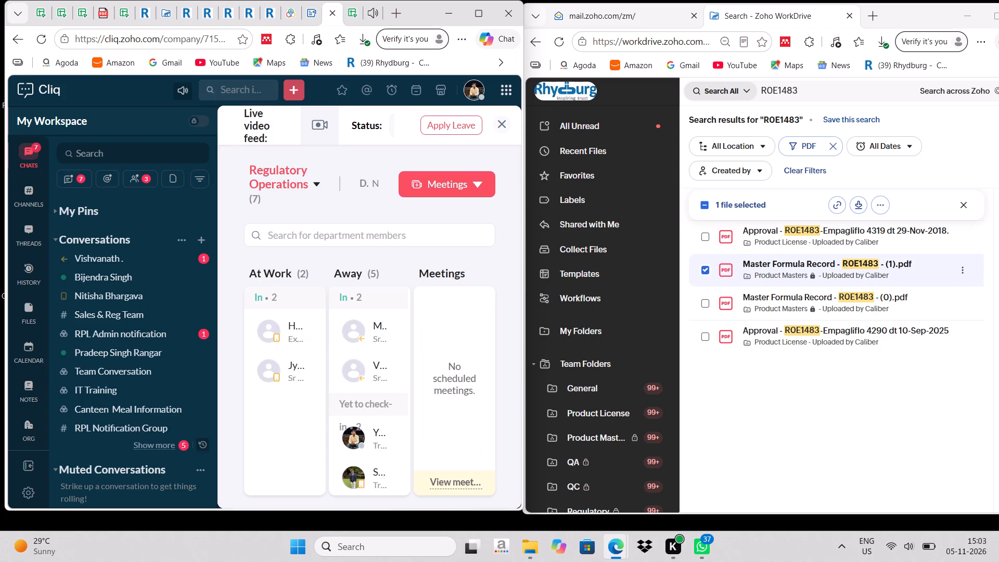
{"action": "left_click", "coordinate": [107, 260]}
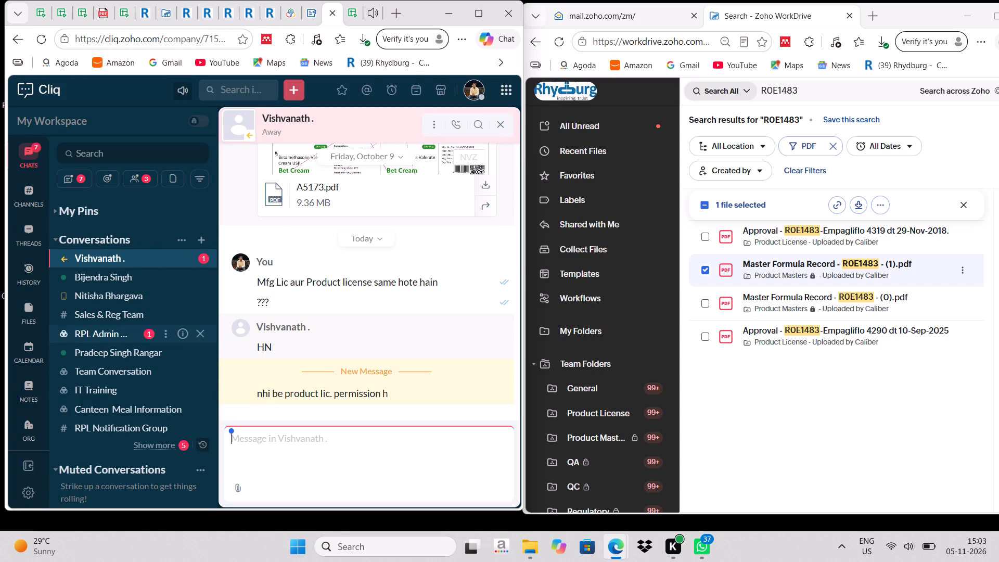
{"action": "type", "text": "MFg"}
{"action": "key", "text": "space"}
{"action": "type", "text": "lic"}
{"action": "key", "text": "space"}
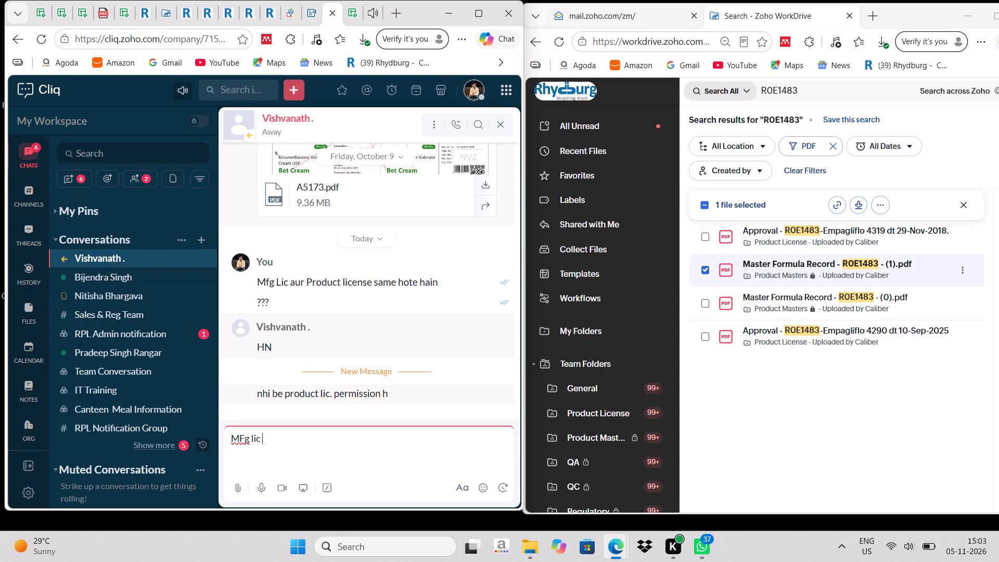
{"action": "type", "text": "kaha s"}
{"action": "key", "text": "e"}
{"action": "key", "text": "space"}
{"action": "type", "text": "dhui"}
{"action": "key", "text": "n"}
{"action": "key", "text": "BackSpace"}
{"action": "key", "text": "BackSpace"}
{"action": "key", "text": "b"}
{"action": "key", "text": "BackSpace"}
{"action": "type", "text": "ndhna prta hai kishi"}
{"action": "key", "text": "Return"}
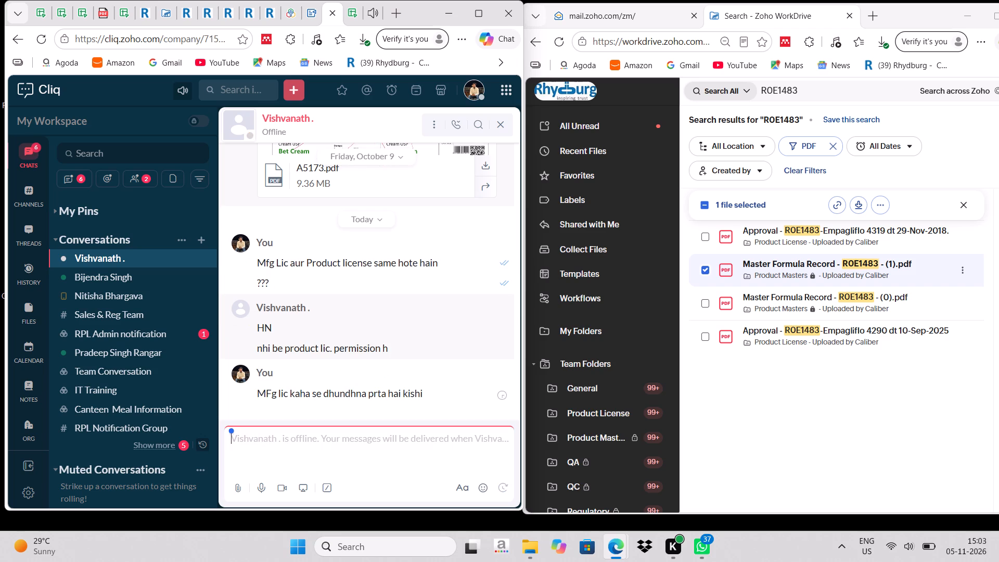
Send the follow-up message "product ke dhundhne honge tooh" in the same conversation.
{"action": "key", "text": "p"}
{"action": "key", "text": "r"}
{"action": "type", "text": "oduct ke dhun"}
{"action": "key", "text": "d"}
{"action": "type", "text": "hne hob"}
{"action": "key", "text": "BackSpace"}
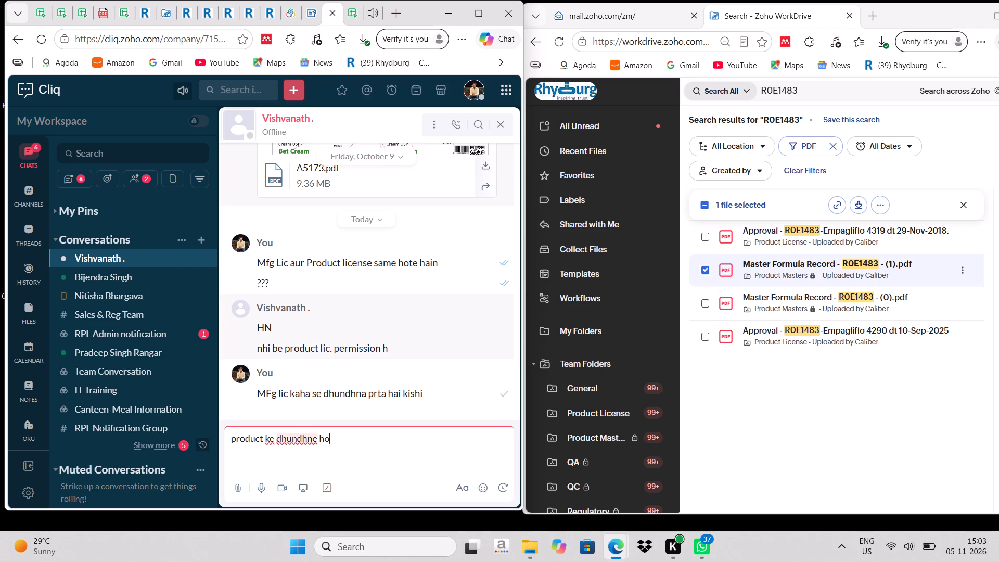
{"action": "type", "text": "nge"}
{"action": "key", "text": "space"}
{"action": "key", "text": "t"}
{"action": "type", "text": "ooh"}
{"action": "key", "text": "Return"}
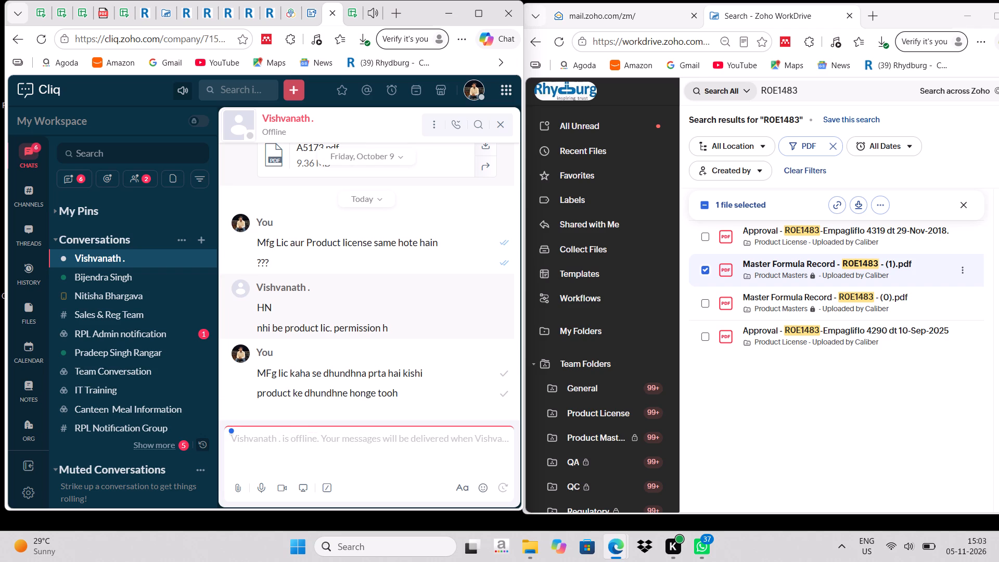
Lower the system sound volume to about one third.
{"action": "left_click", "coordinate": [906, 544]}
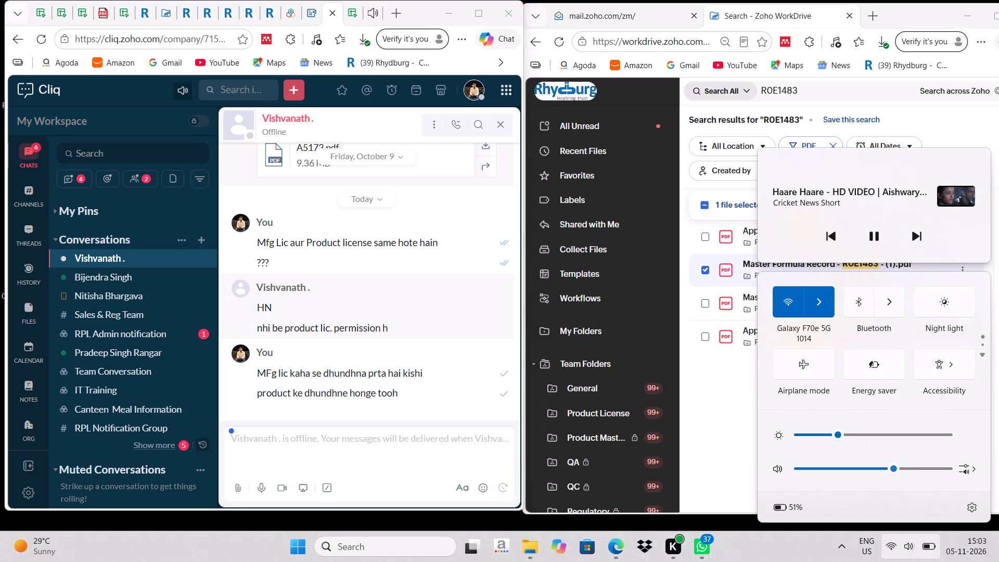
{"action": "left_click", "coordinate": [847, 468]}
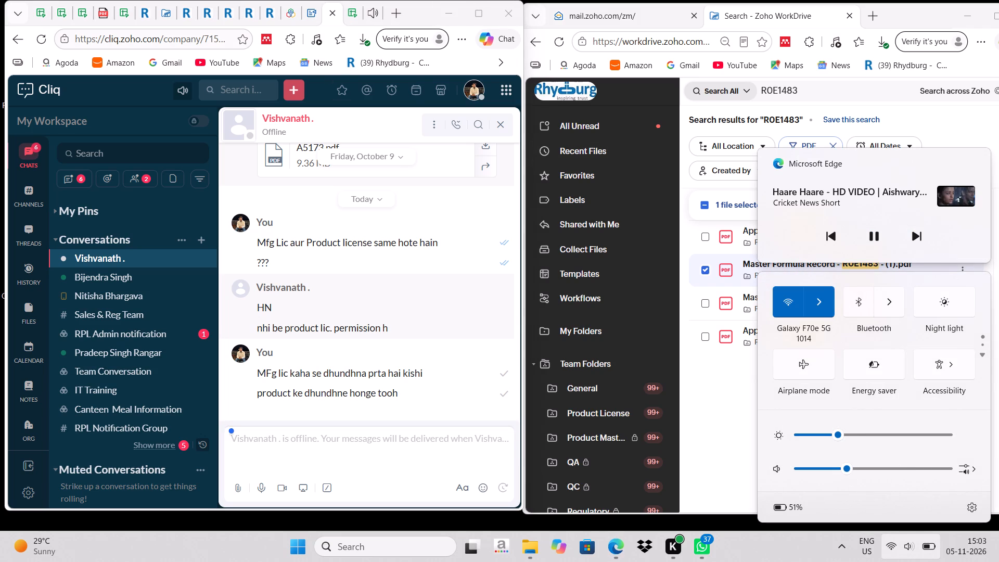
Return to the Gap Analysis Report and clear the selected Master Formula Record file in the WorkDrive search results.
{"action": "left_click", "coordinate": [188, 7]}
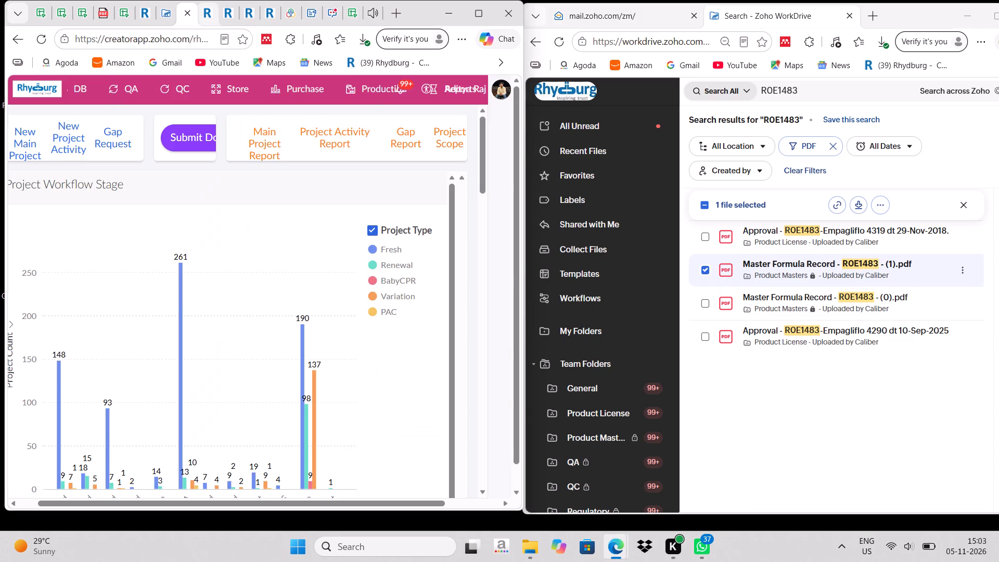
{"action": "left_click", "coordinate": [204, 9]}
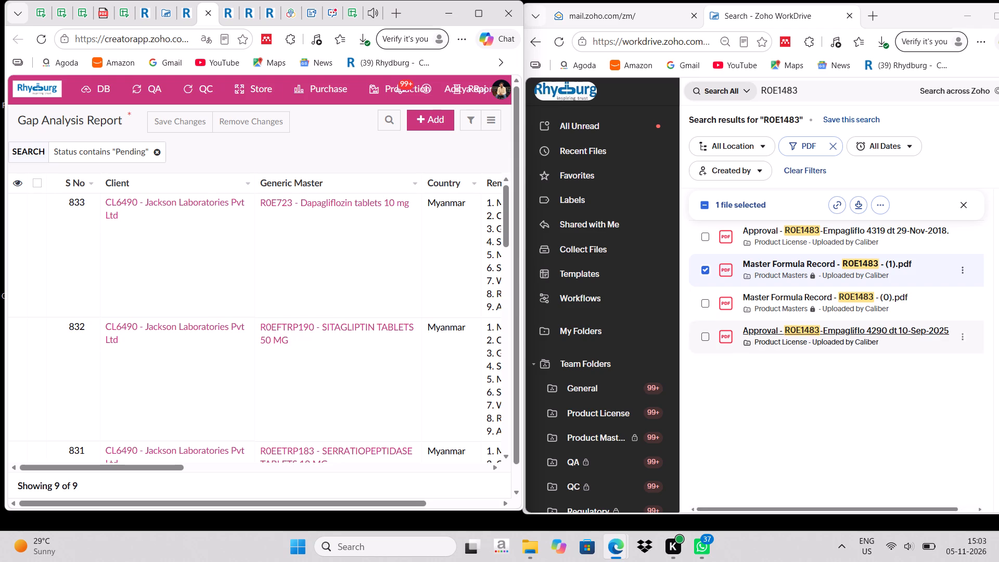
{"action": "left_click", "coordinate": [960, 203]}
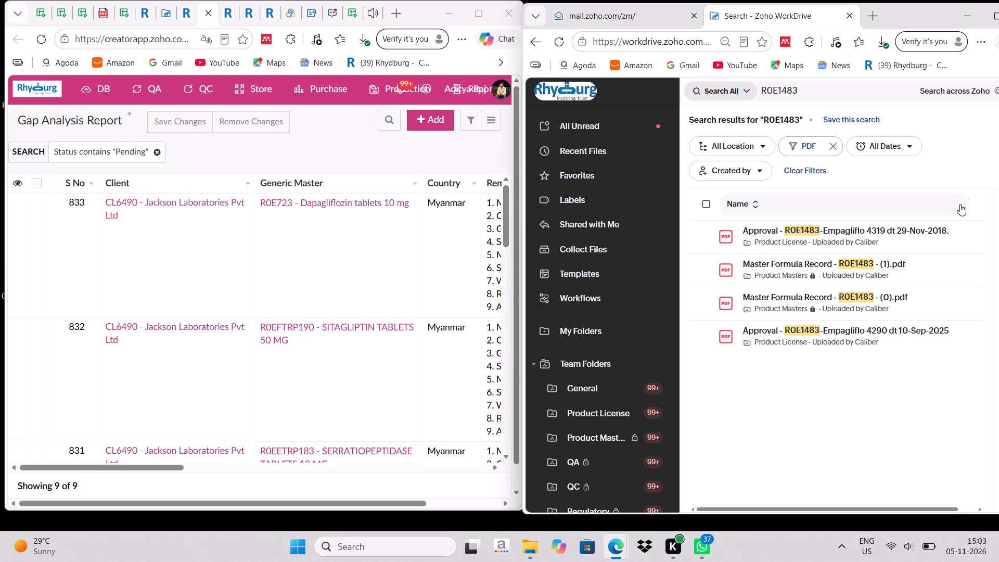
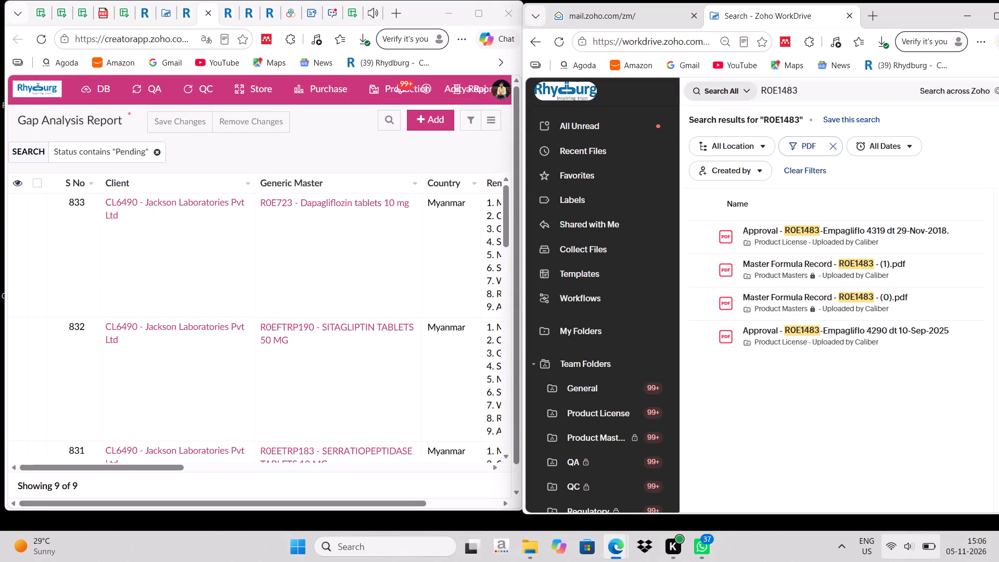
Raise the system sound volume to slightly under half.
{"action": "left_click", "coordinate": [905, 547]}
{"action": "left_click", "coordinate": [865, 470]}
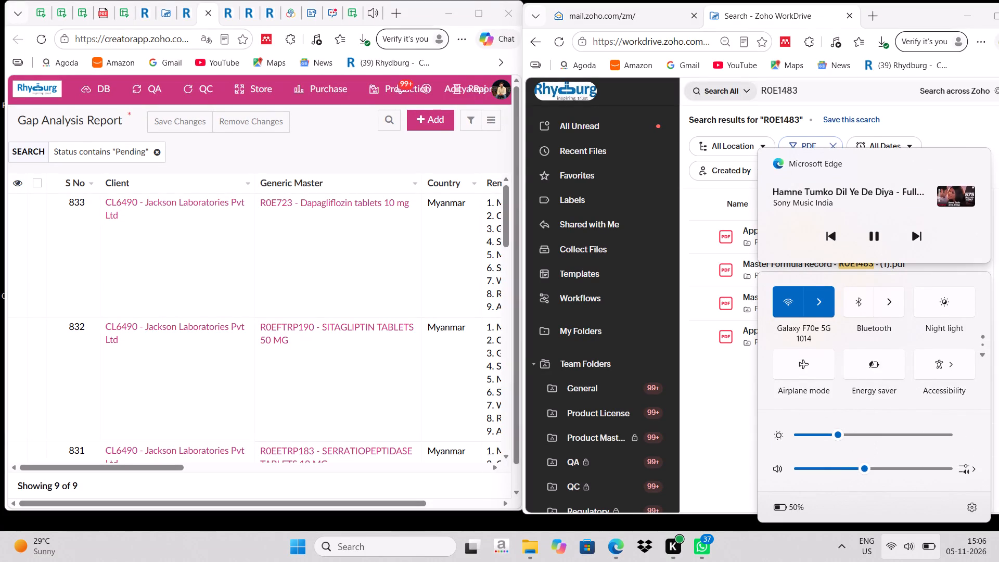